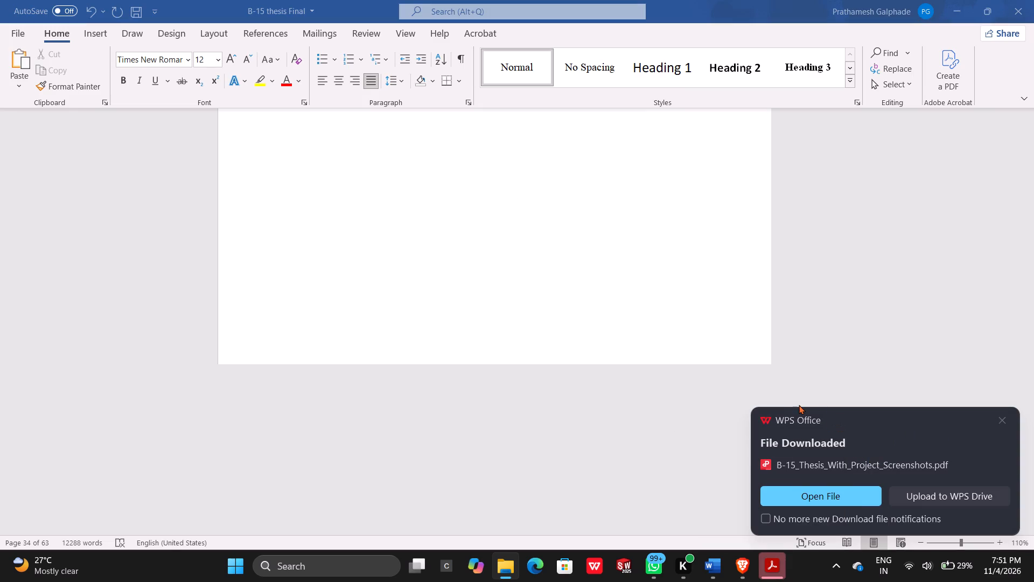
pyautogui.click(1007, 419)
pyautogui.click(778, 566)
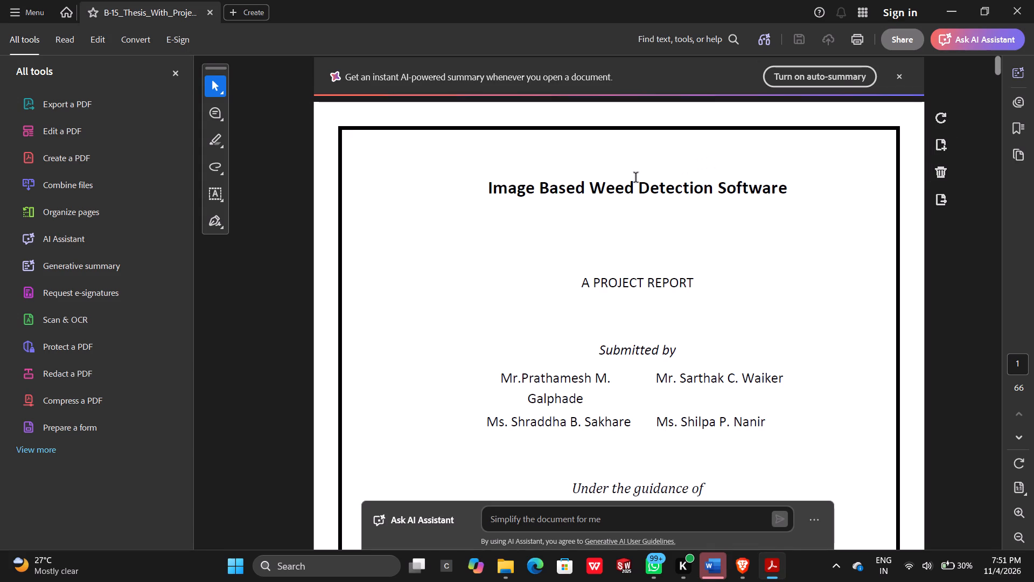
# Review the thesis PDF's title page, certificate, acknowledgement and table of contents, hiding the All tools pane for more room.
pyautogui.scroll(-1, 596, 181)
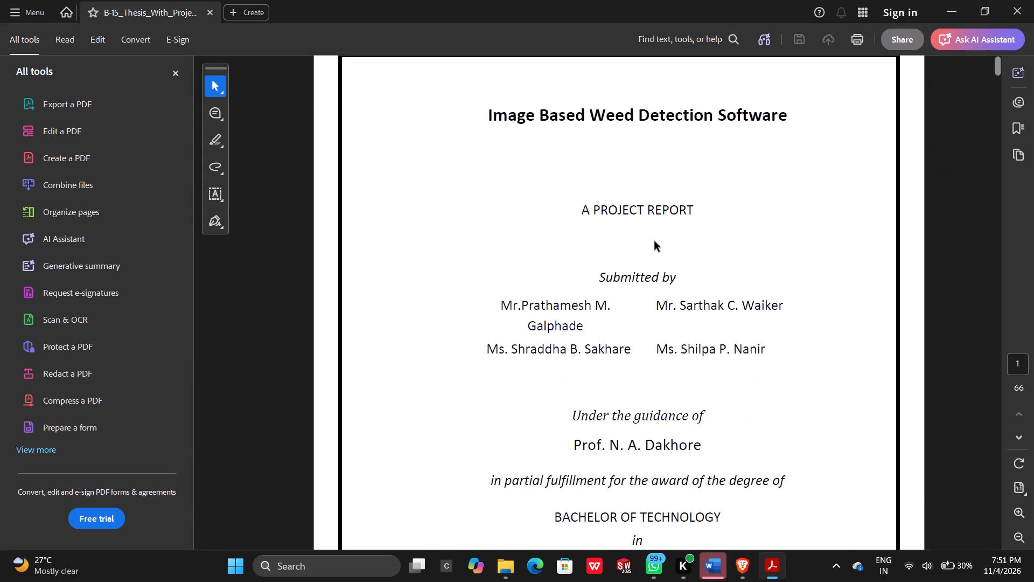
pyautogui.scroll(-16, 798, 142)
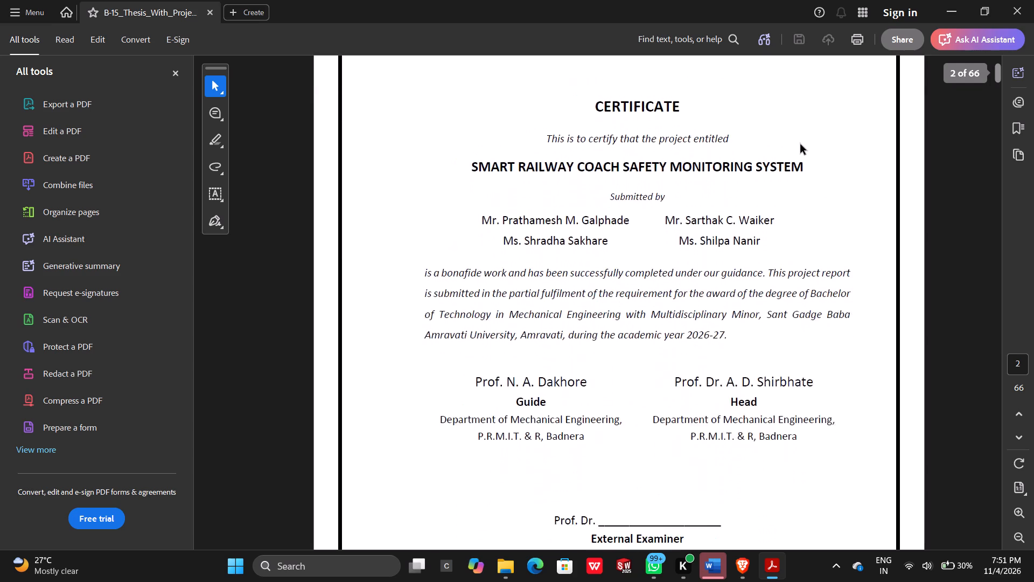
pyautogui.scroll(-19, 800, 144)
pyautogui.scroll(-5, 776, 206)
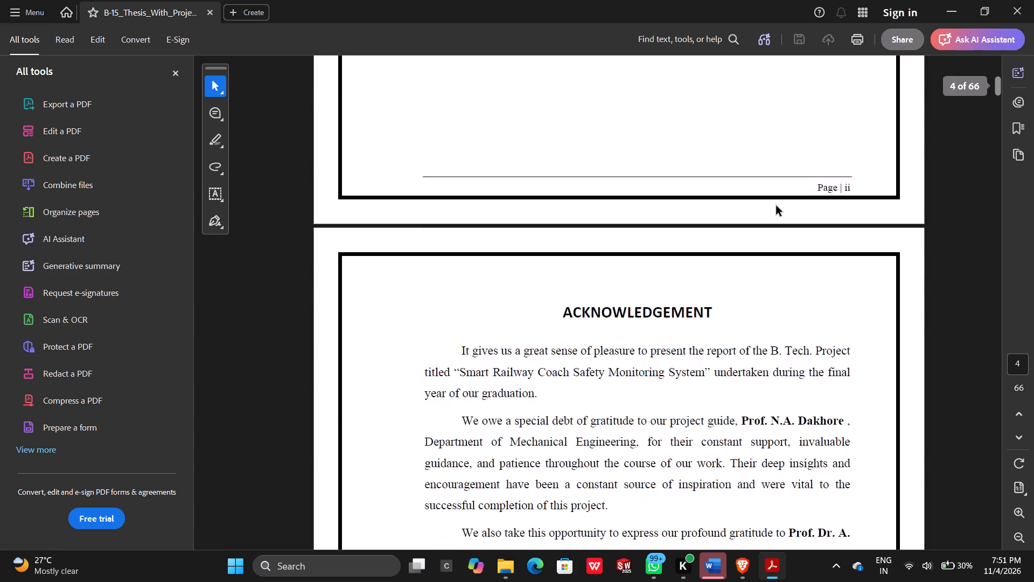
pyautogui.scroll(-16, 776, 206)
pyautogui.scroll(-15, 774, 207)
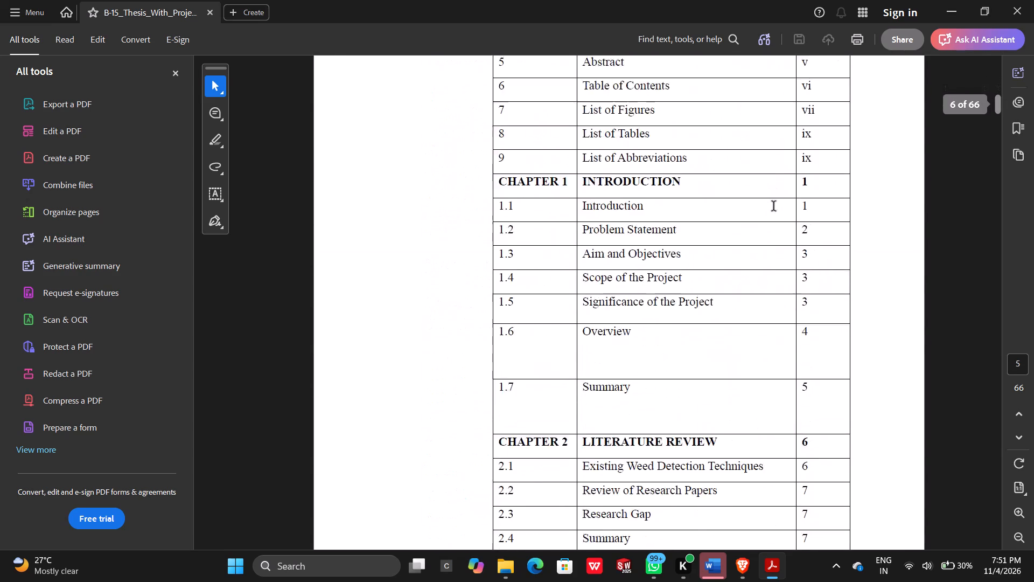
pyautogui.scroll(-13, 774, 207)
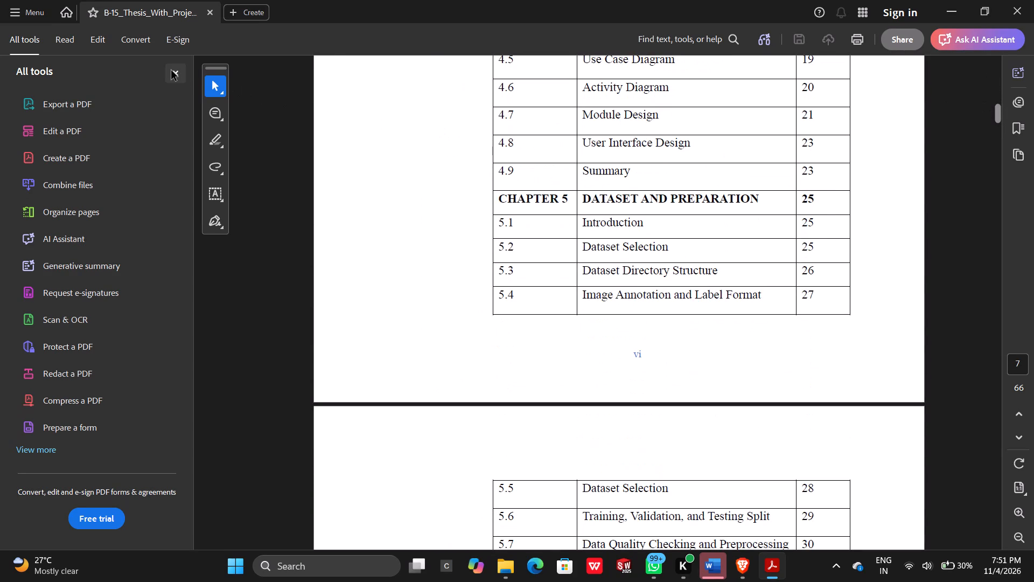
pyautogui.click(171, 71)
pyautogui.scroll(-9, 492, 177)
pyautogui.scroll(-13, 498, 184)
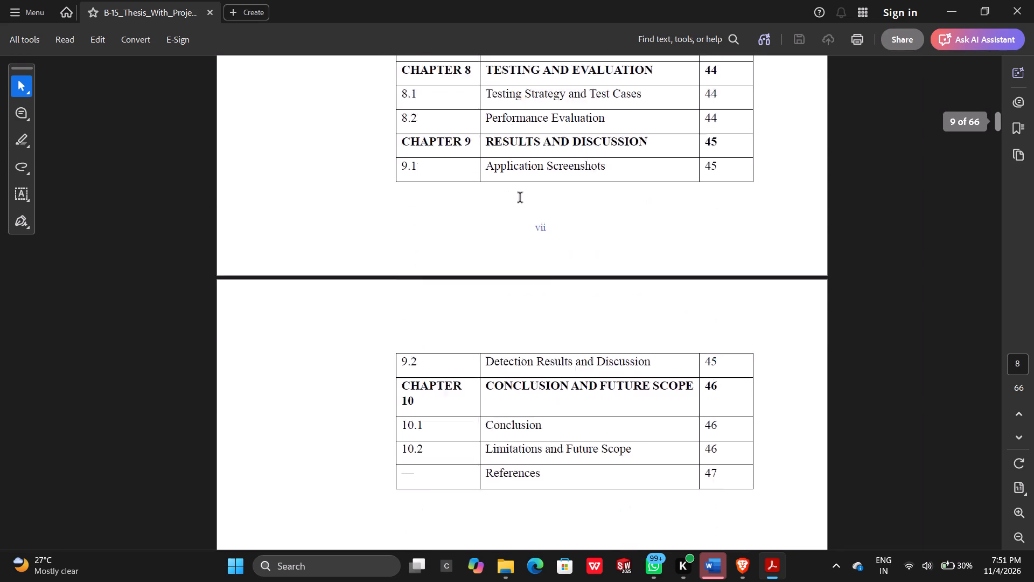
# Check the pages of Chapters 1 to 3 in the thesis PDF for content and layout.
pyautogui.scroll(-16, 520, 198)
pyautogui.scroll(-19, 562, 202)
pyautogui.scroll(-12, 573, 212)
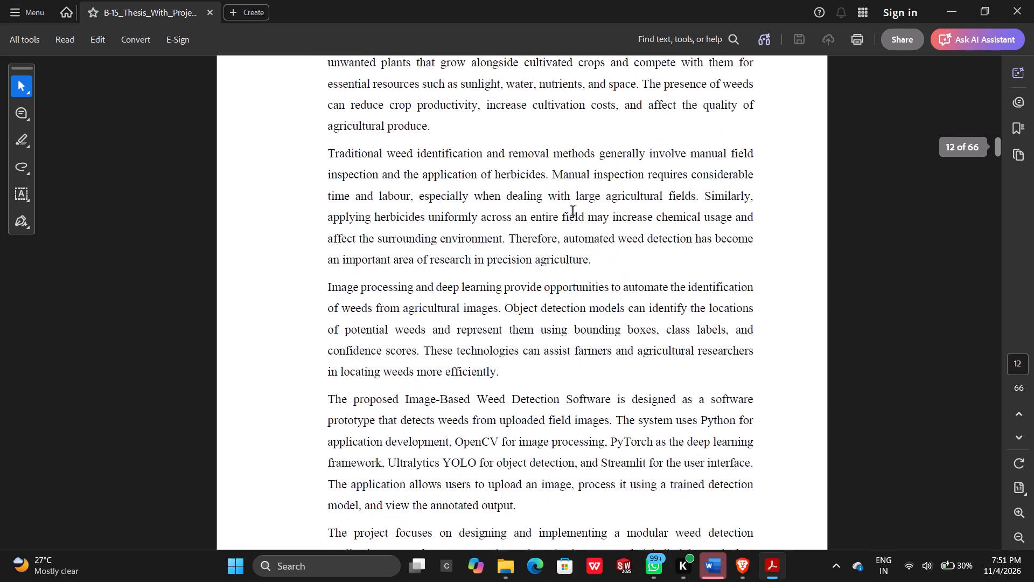
pyautogui.scroll(-17, 573, 212)
pyautogui.scroll(-15, 573, 212)
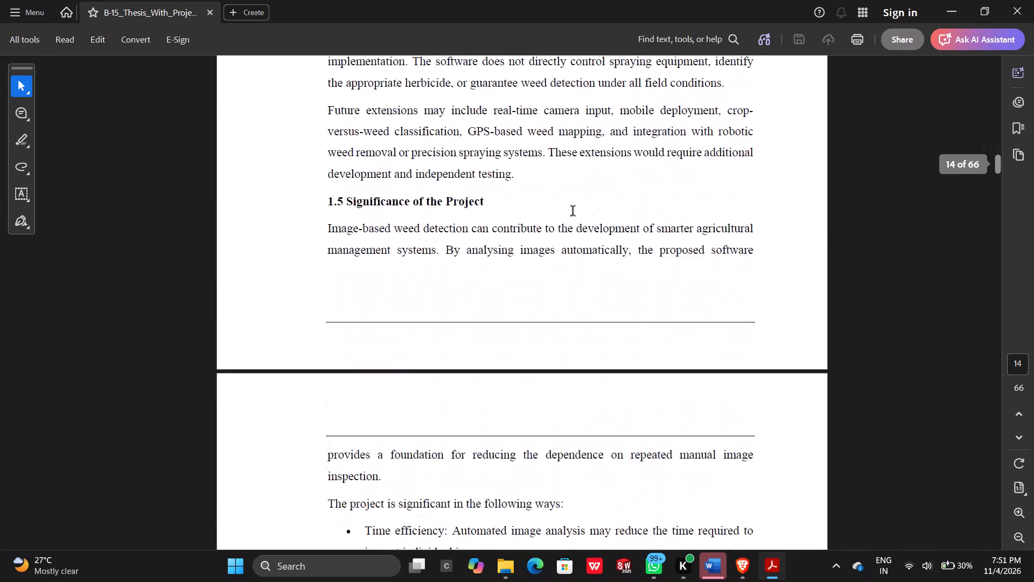
pyautogui.scroll(-14, 573, 212)
pyautogui.scroll(-15, 573, 212)
pyautogui.scroll(-8, 573, 212)
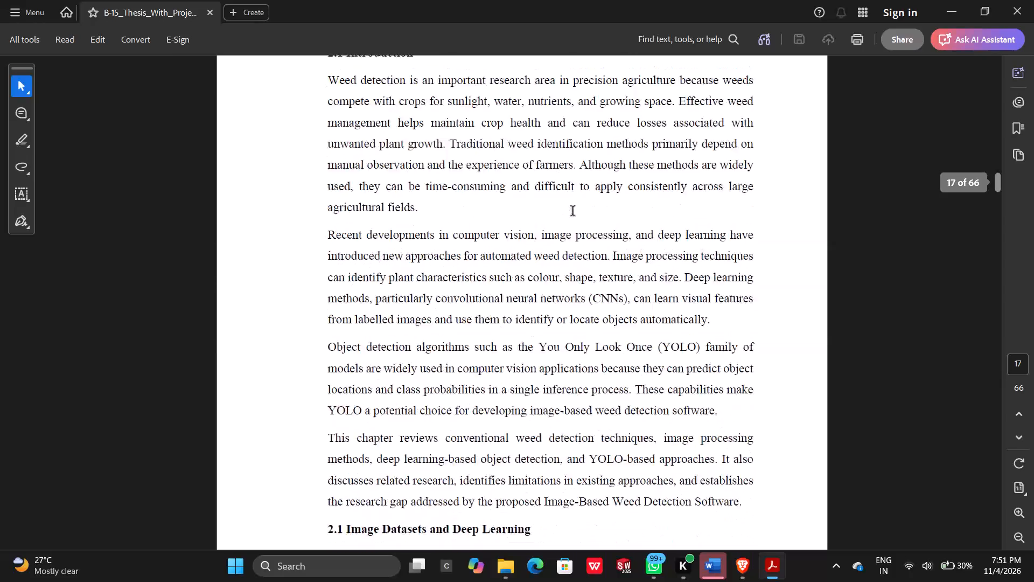
pyautogui.scroll(-14, 573, 212)
pyautogui.scroll(-20, 573, 212)
pyautogui.scroll(-2, 573, 212)
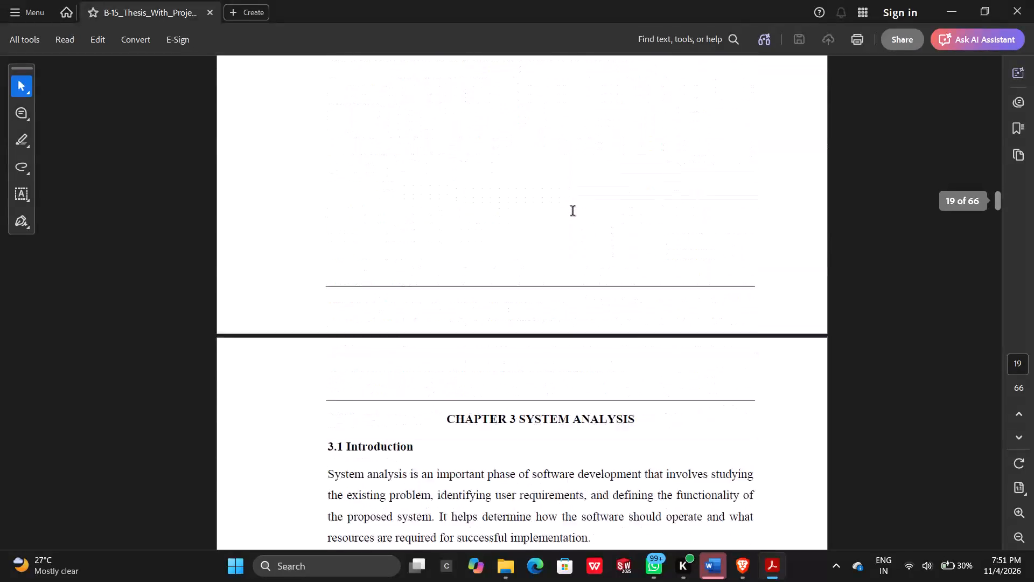
pyautogui.scroll(-6, 573, 212)
pyautogui.scroll(5, 574, 212)
pyautogui.scroll(-16, 574, 212)
pyautogui.scroll(-7, 575, 214)
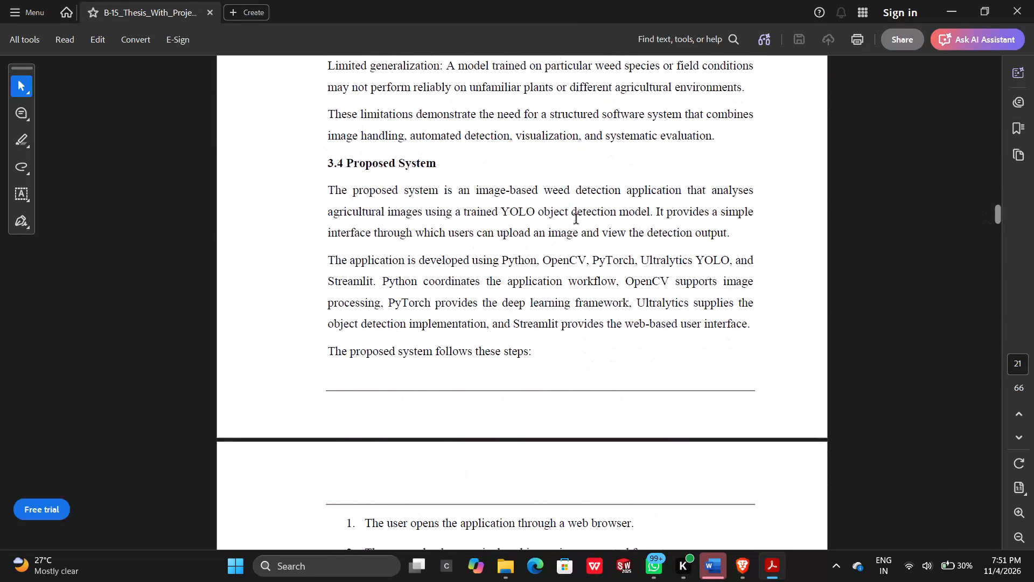
pyautogui.scroll(-15, 576, 220)
pyautogui.scroll(-20, 584, 228)
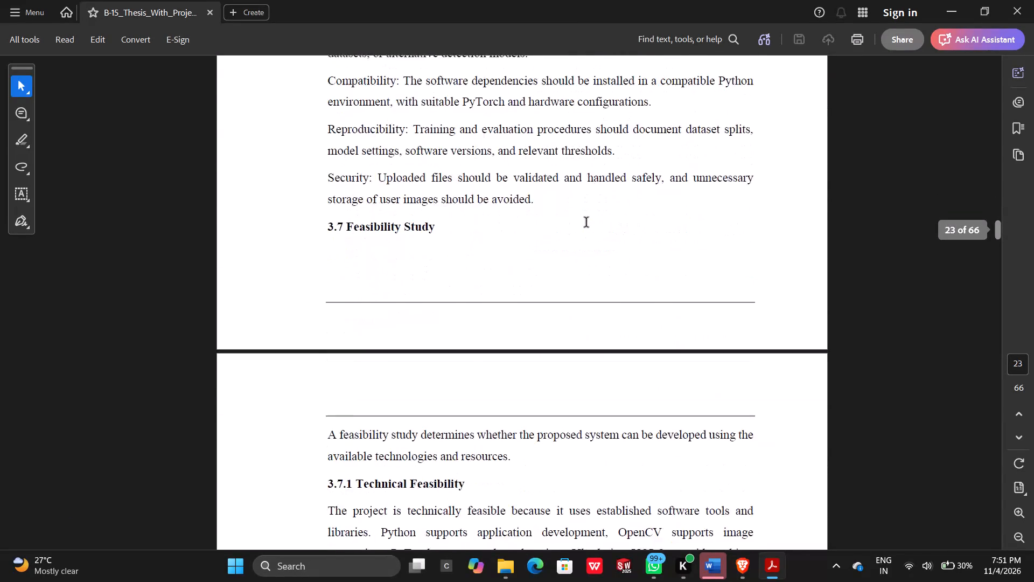
pyautogui.scroll(-20, 586, 223)
pyautogui.scroll(-18, 586, 223)
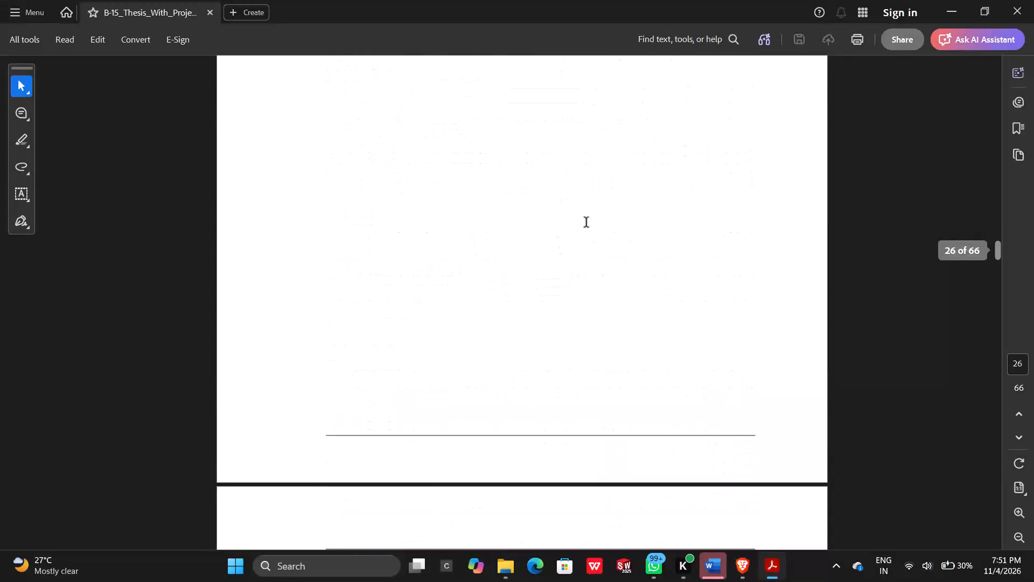
# Review Chapter 4 System Design in the thesis PDF, including its architecture, data flow, use case and interface design sections.
pyautogui.scroll(-11, 586, 223)
pyautogui.scroll(7, 586, 223)
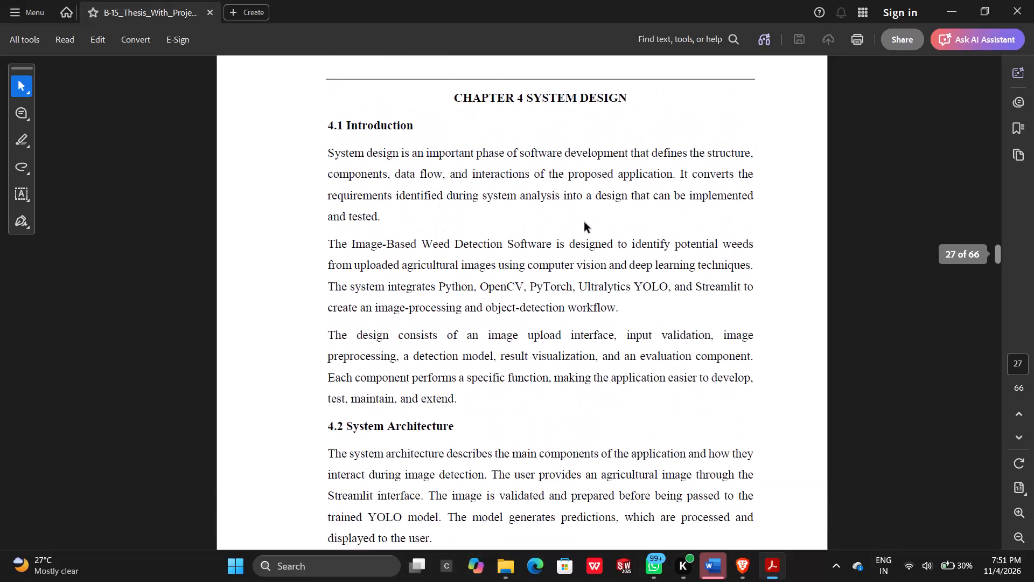
pyautogui.scroll(1, 584, 223)
pyautogui.scroll(-15, 584, 223)
pyautogui.scroll(-11, 584, 225)
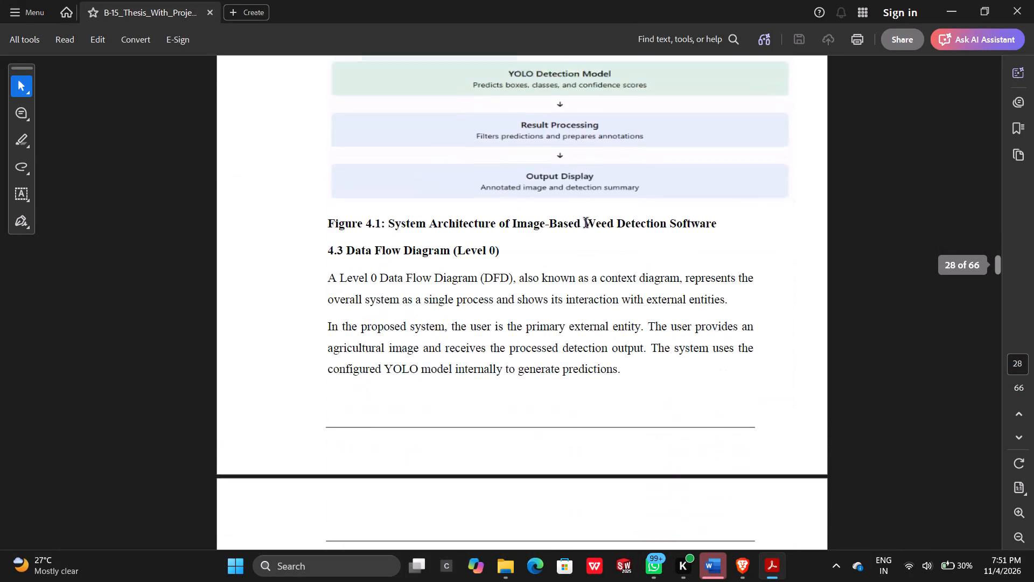
pyautogui.scroll(-20, 586, 224)
pyautogui.scroll(-18, 586, 224)
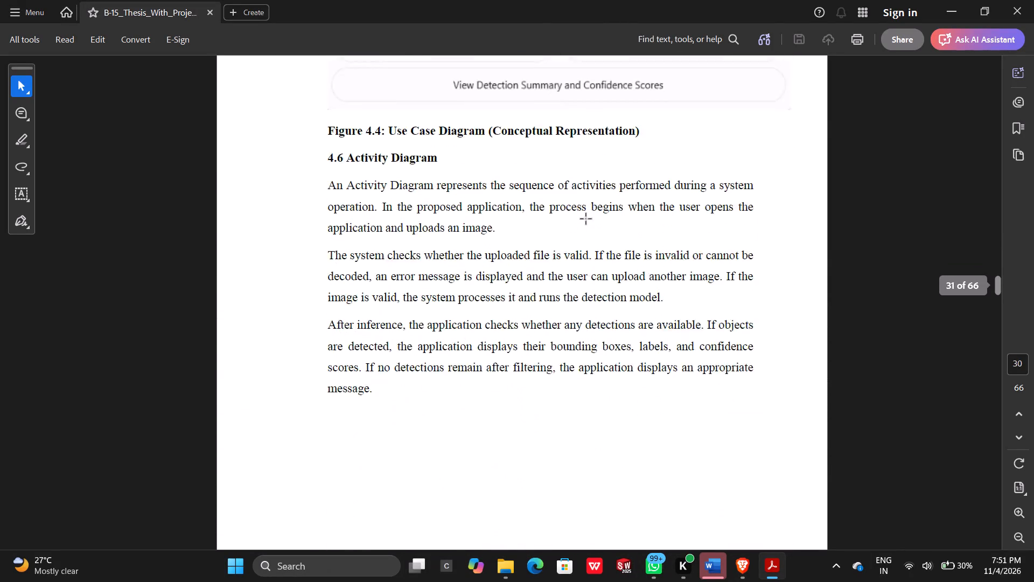
pyautogui.scroll(-17, 586, 219)
pyautogui.scroll(-11, 586, 219)
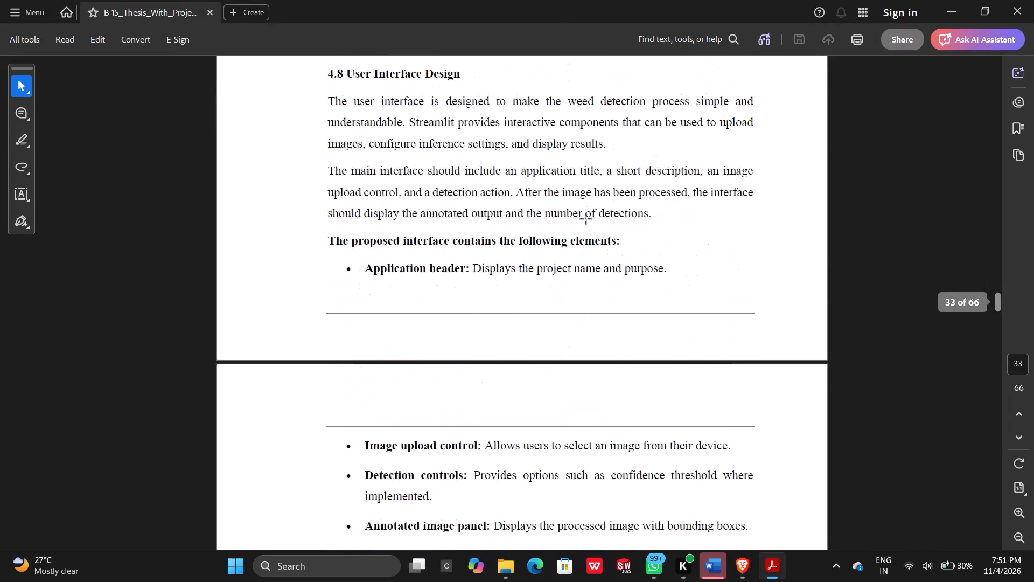
pyautogui.scroll(-20, 586, 219)
pyautogui.scroll(-3, 586, 219)
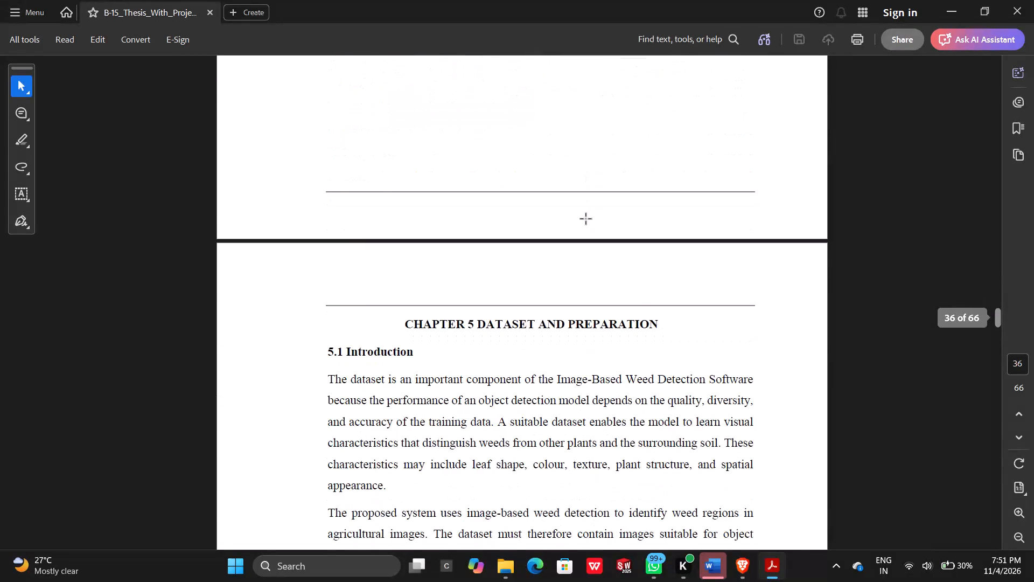
# Review Chapter 5 Dataset and Preparation in the thesis PDF, from dataset selection through the configuration file section.
pyautogui.scroll(5, 586, 219)
pyautogui.scroll(-13, 586, 219)
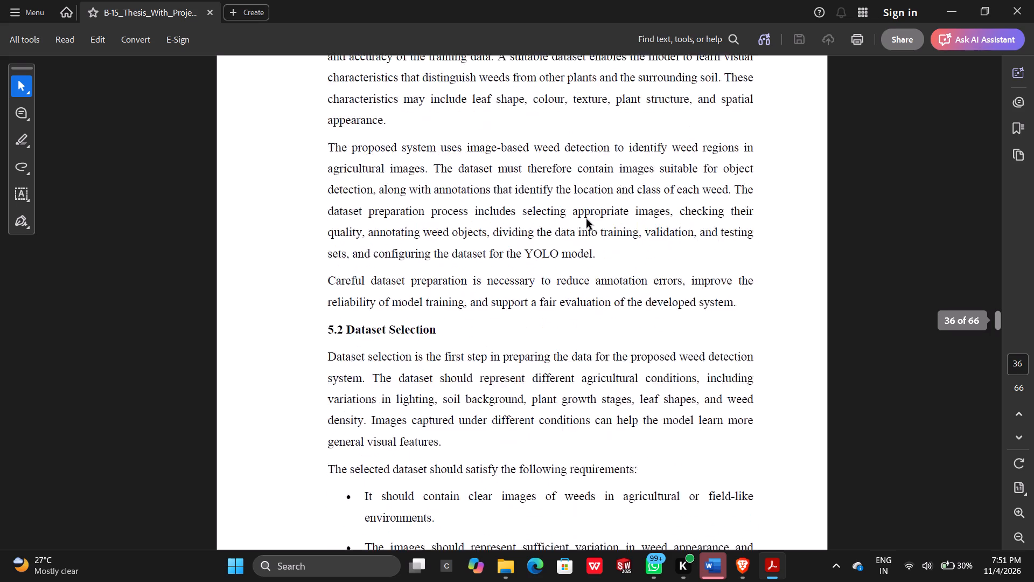
pyautogui.scroll(-20, 586, 219)
pyautogui.scroll(-6, 586, 219)
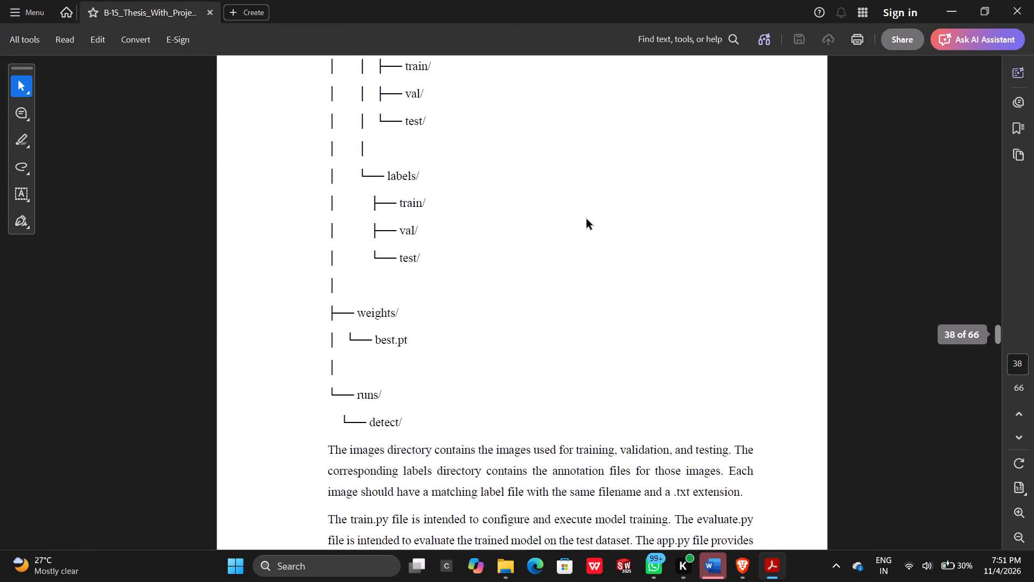
pyautogui.scroll(-17, 586, 219)
pyautogui.scroll(-11, 586, 219)
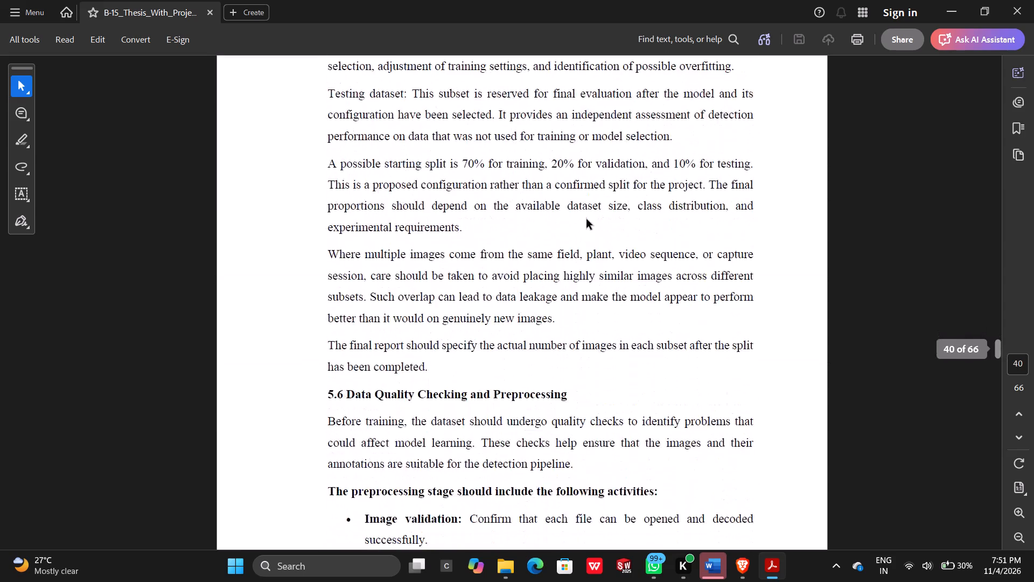
pyautogui.scroll(-20, 586, 219)
pyautogui.scroll(-12, 586, 219)
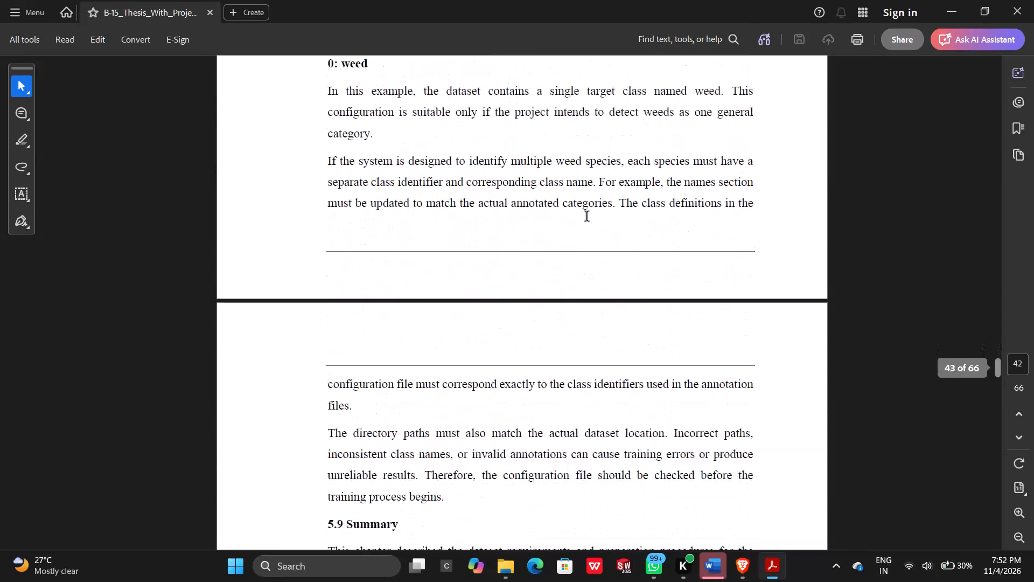
# Check the pages of Chapters 6 to 8 in the thesis PDF, covering methodology, requirements tables and testing.
pyautogui.scroll(-20, 587, 217)
pyautogui.scroll(-12, 587, 217)
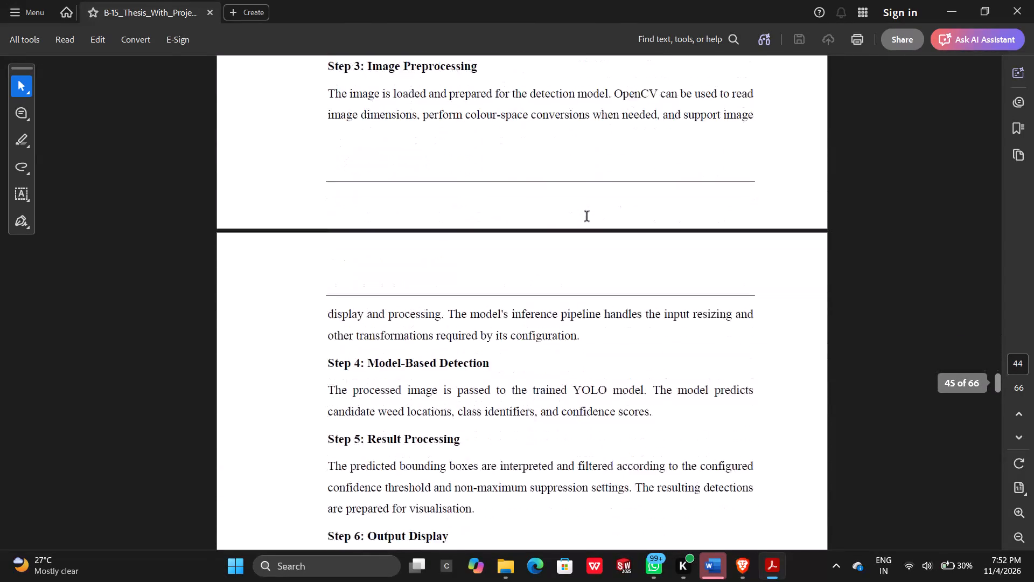
pyautogui.scroll(-20, 587, 217)
pyautogui.scroll(-10, 587, 217)
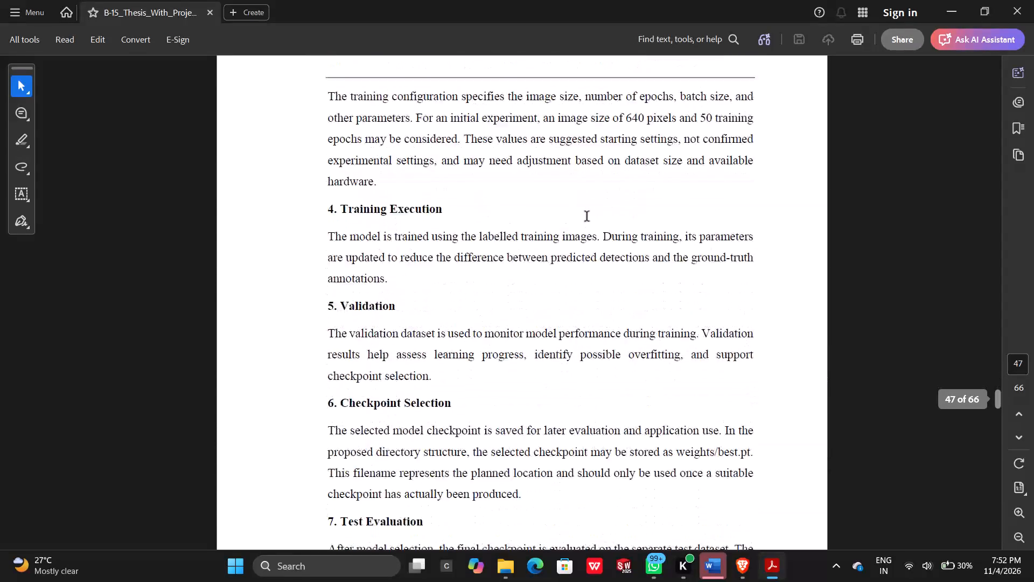
pyautogui.scroll(-12, 587, 217)
pyautogui.scroll(-18, 587, 217)
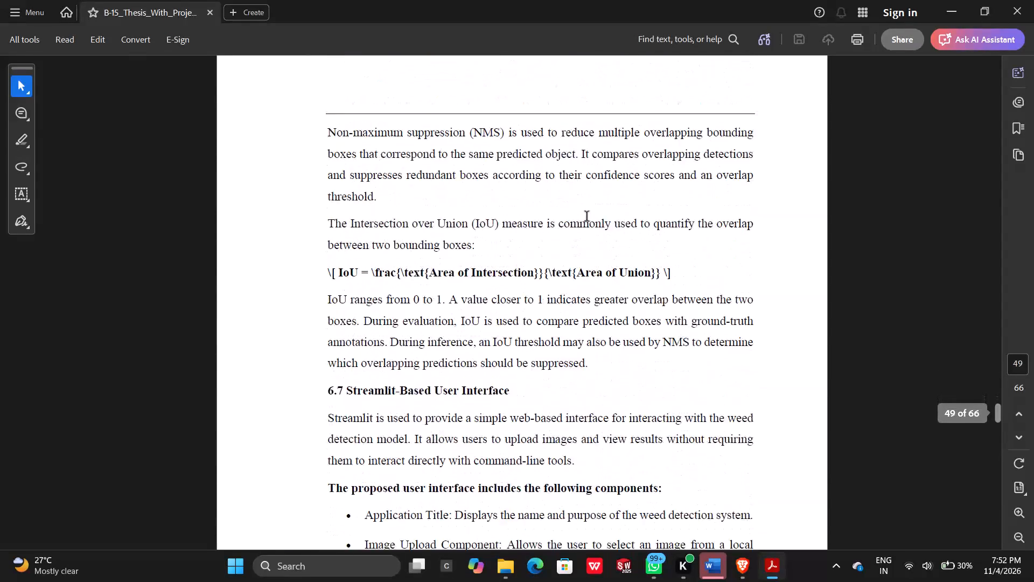
pyautogui.scroll(-12, 587, 217)
pyautogui.scroll(-18, 587, 217)
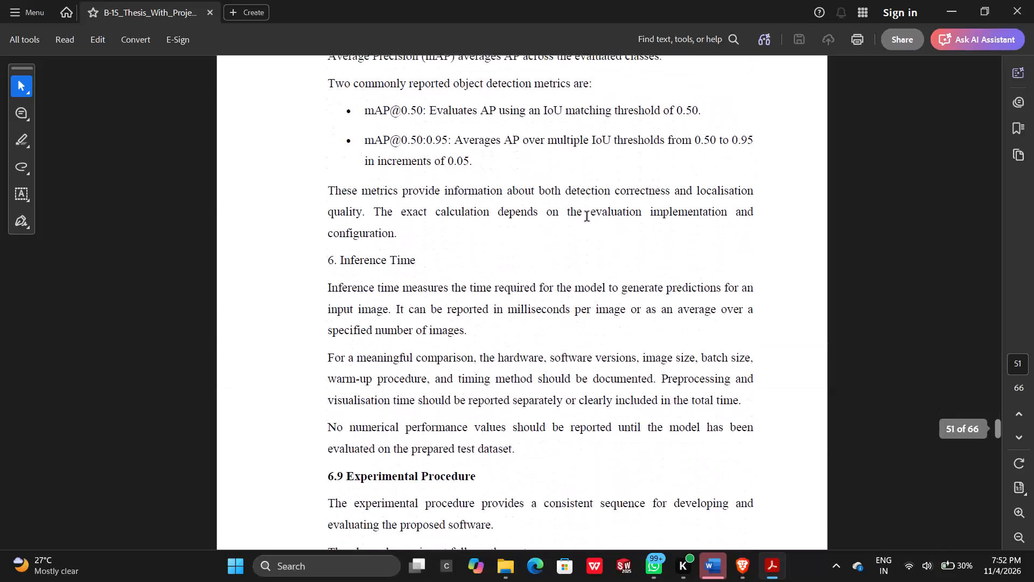
pyautogui.scroll(-13, 587, 217)
pyautogui.scroll(-16, 587, 217)
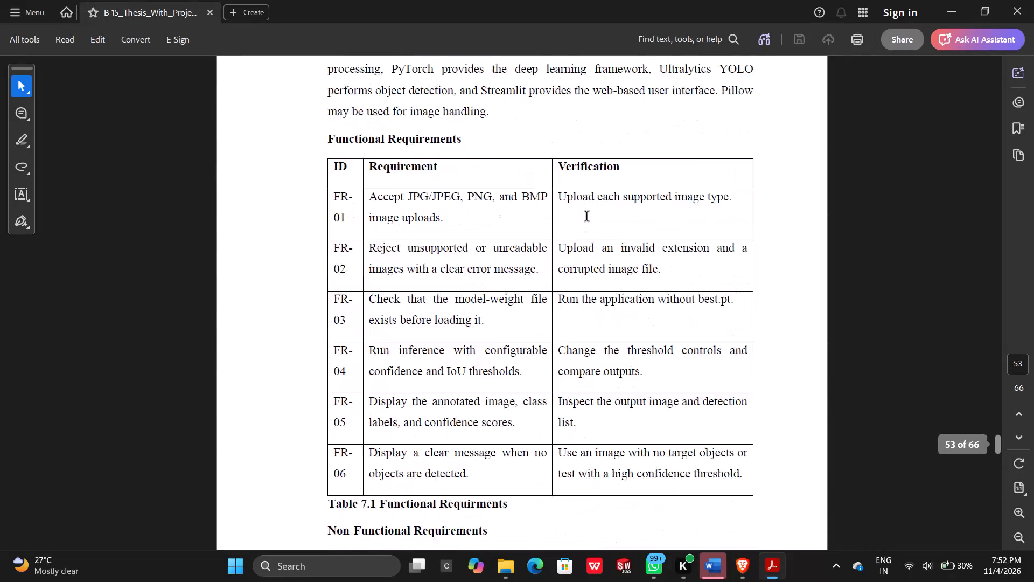
pyautogui.scroll(-18, 587, 217)
pyautogui.scroll(-12, 587, 217)
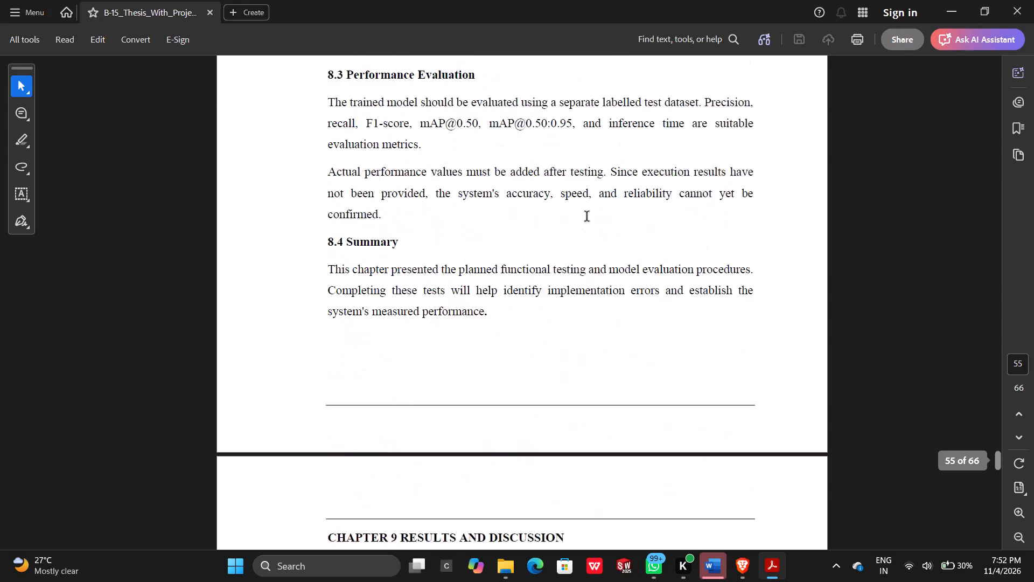
# Examine the WeedSense screenshots and figure captions inserted in Chapter 9 Results and Discussion of the thesis PDF.
pyautogui.scroll(-19, 587, 217)
pyautogui.scroll(-5, 587, 217)
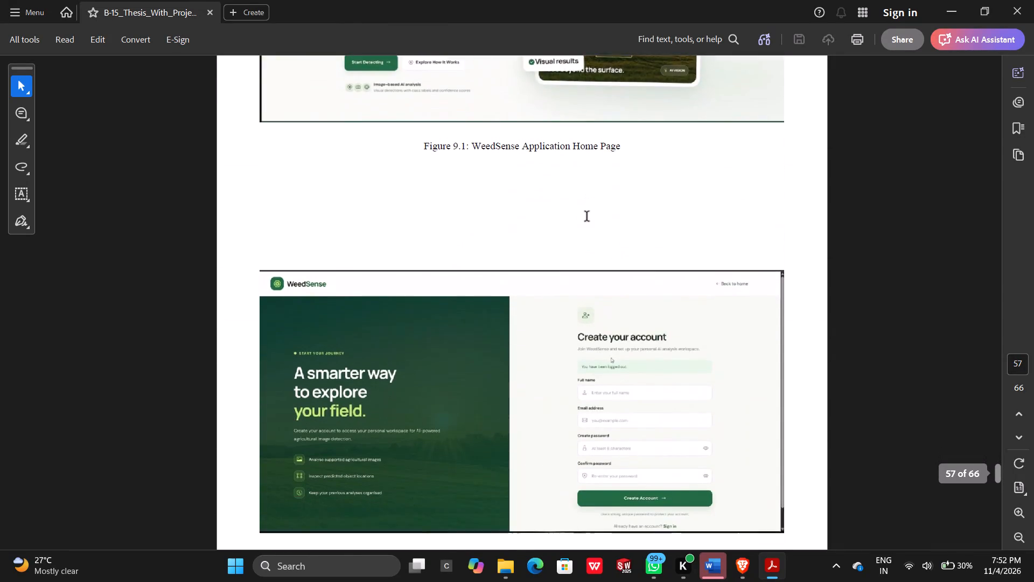
pyautogui.scroll(-19, 587, 217)
pyautogui.scroll(-18, 587, 217)
pyautogui.scroll(-10, 587, 217)
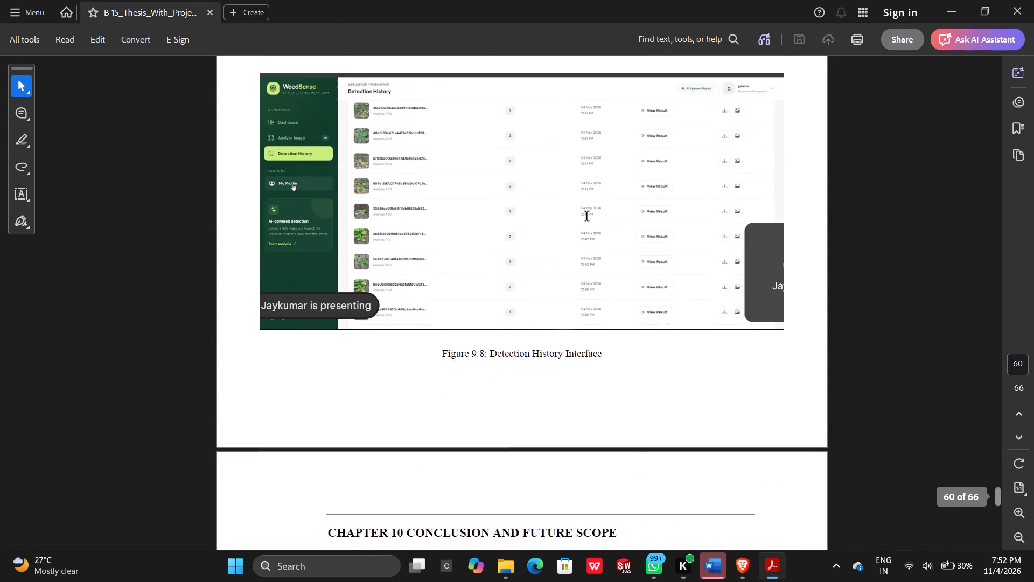
# Review Chapter 10 Conclusion and Future Scope and the reference list at the end of the thesis PDF.
pyautogui.scroll(-19, 587, 217)
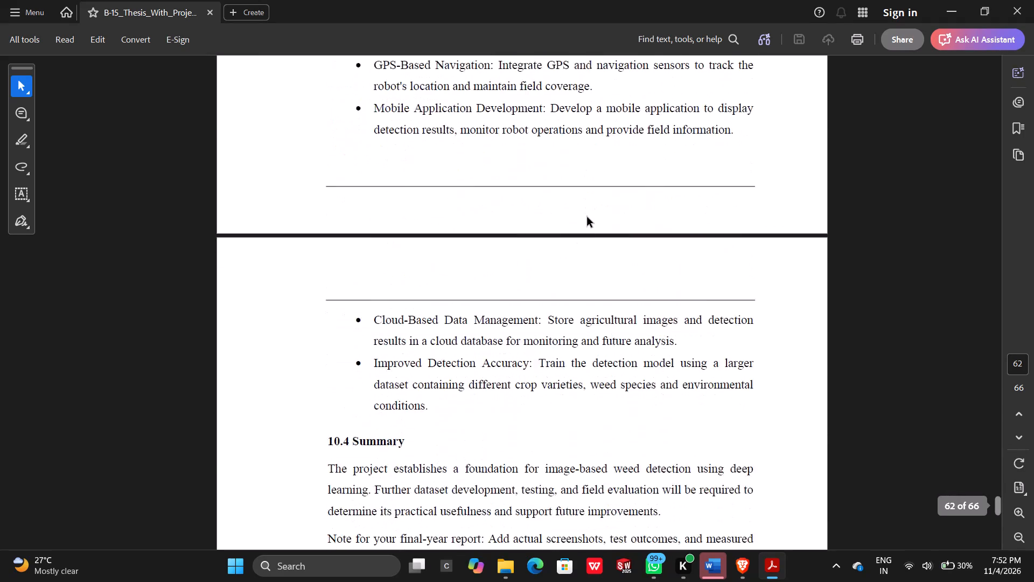
pyautogui.scroll(-14, 587, 217)
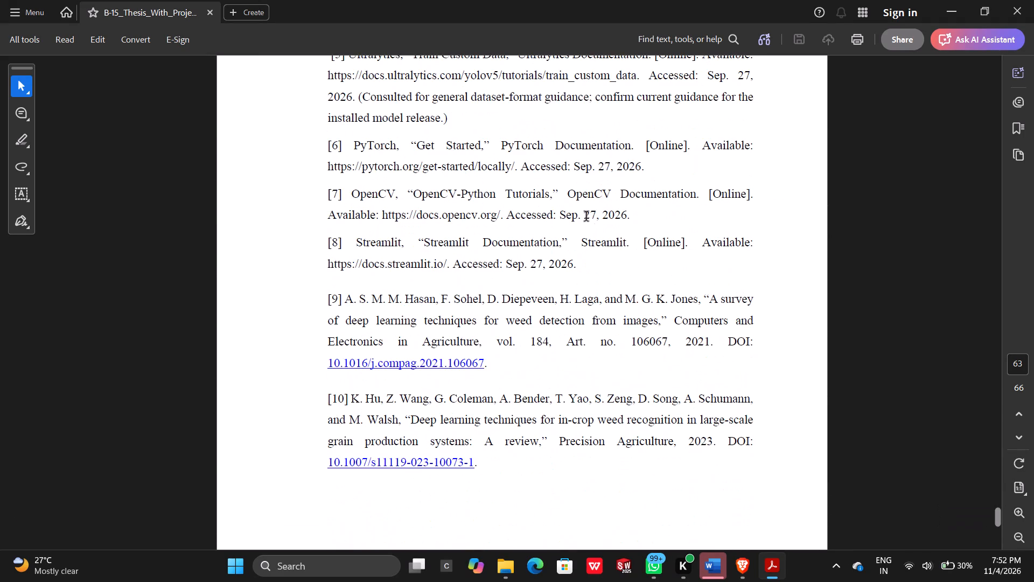
# Close the thesis PDF in Acrobat and dismiss Word's PDF conversion dialog without converting the file.
pyautogui.click(1033, 3)
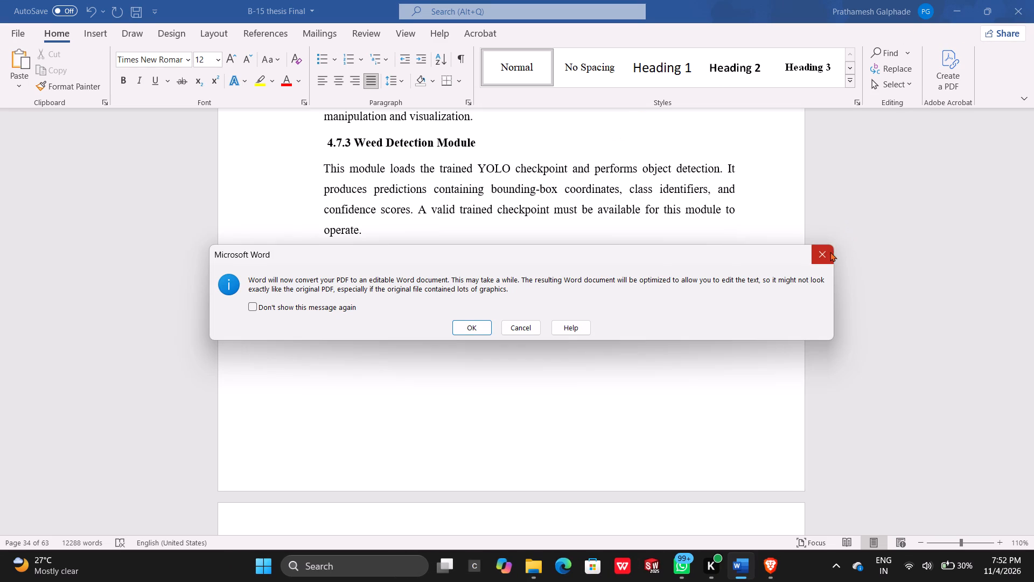
pyautogui.click(830, 252)
# Add a blank line after the 4.7.3 Weed Detection Module paragraph in the B-15 thesis Final document in Word.
pyautogui.scroll(12, 584, 216)
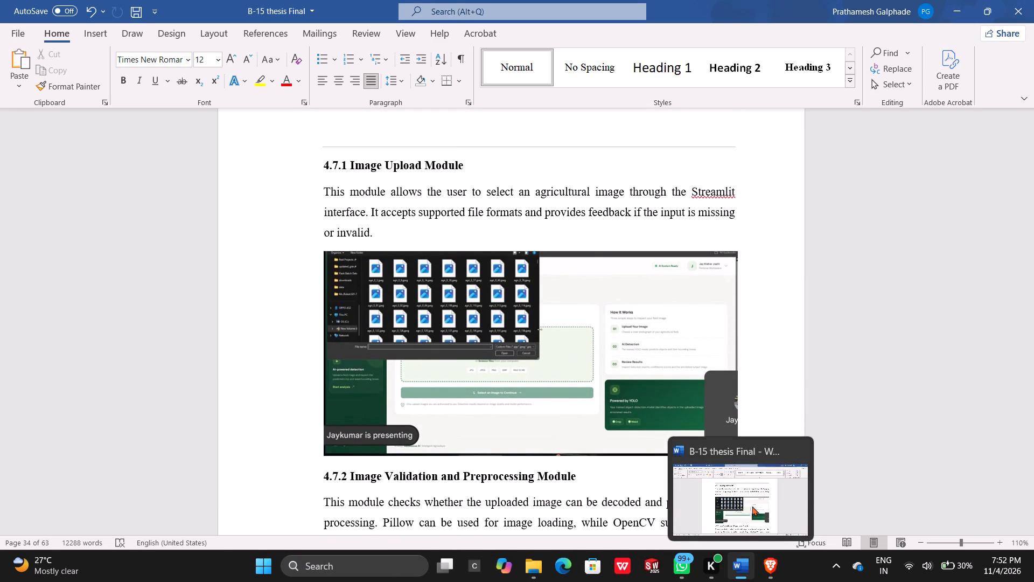
pyautogui.click(754, 469)
pyautogui.scroll(1, 591, 316)
pyautogui.scroll(-4, 591, 316)
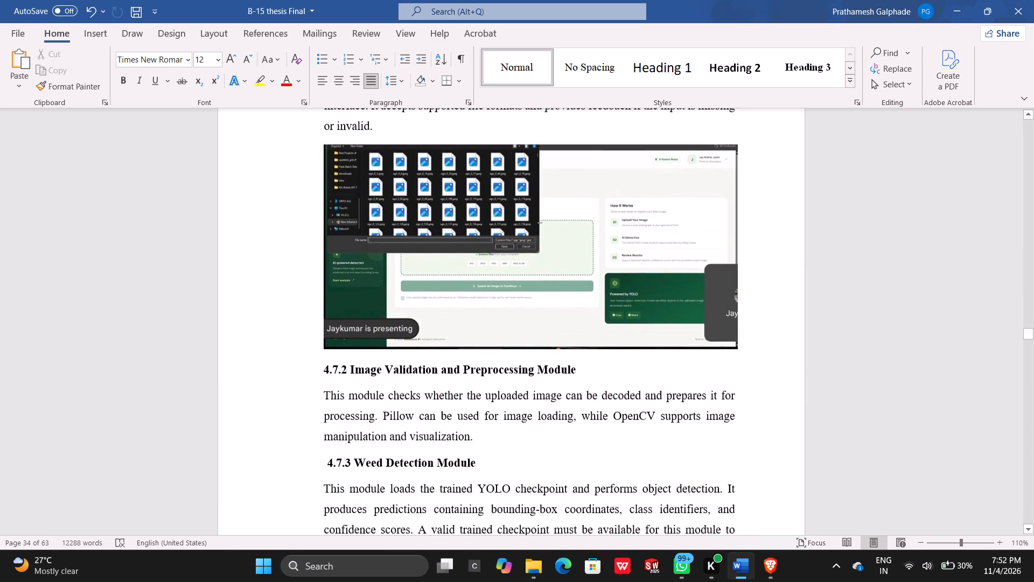
pyautogui.scroll(-3, 591, 316)
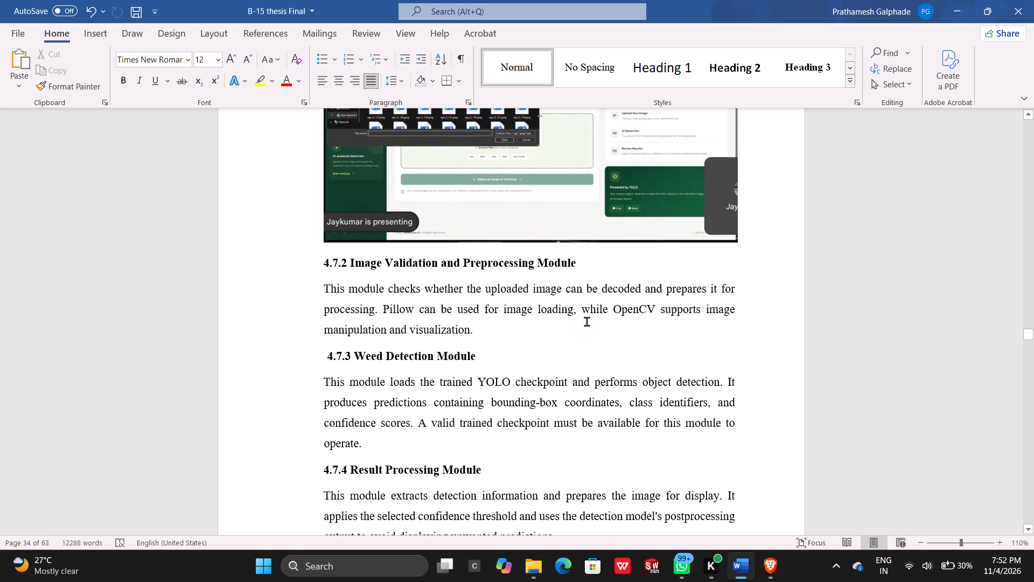
pyautogui.scroll(-1, 586, 321)
pyautogui.click(436, 406)
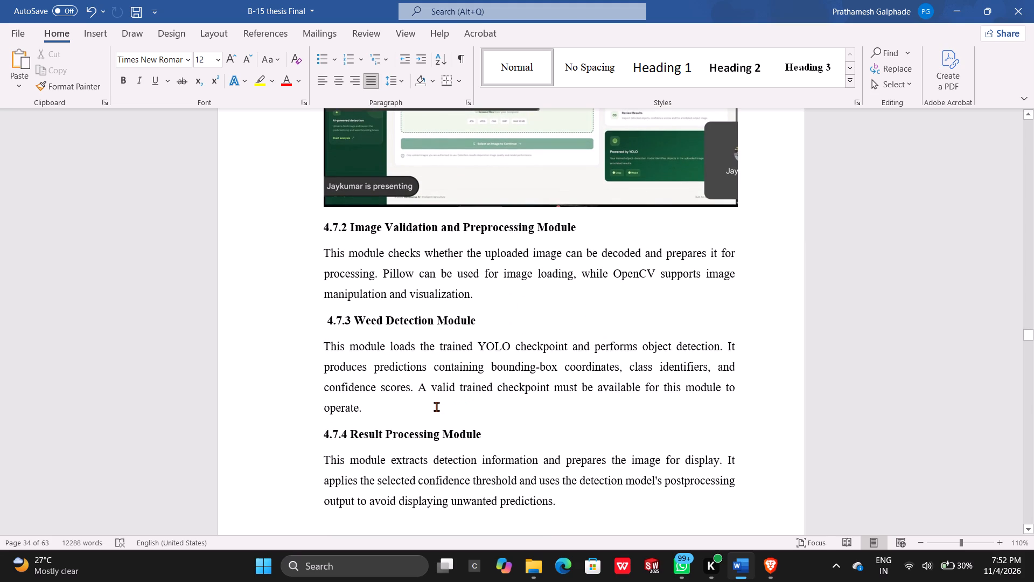
pyautogui.press('Return')
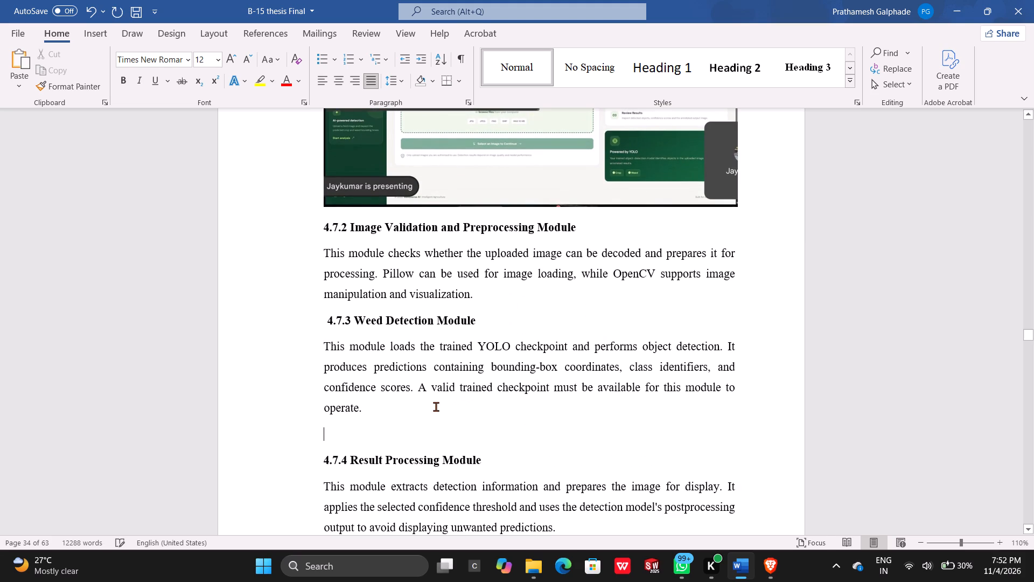
# Find the AI Image Analysis S screenshot among the images in the Downloads folder and copy it.
pyautogui.click(539, 559)
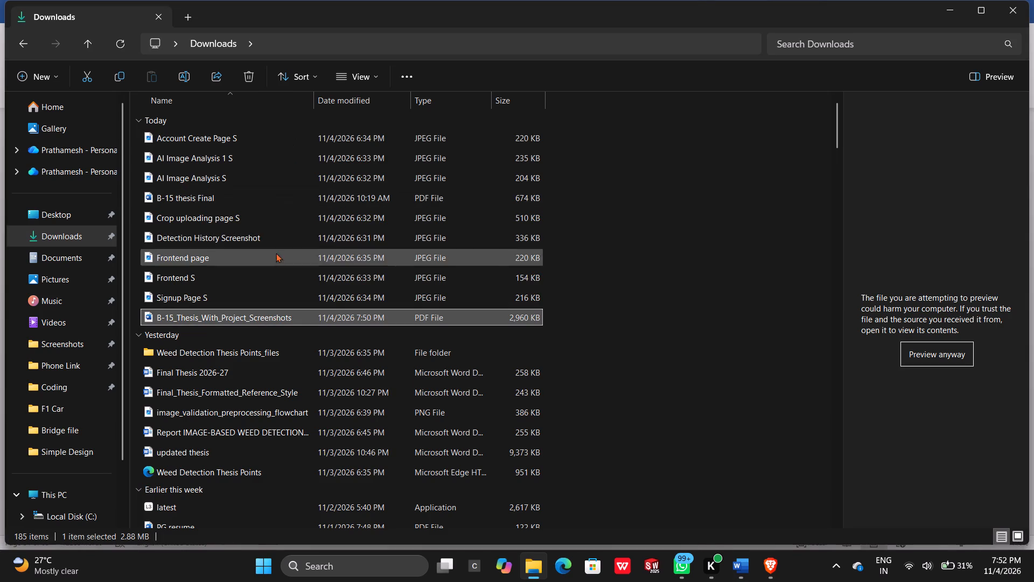
pyautogui.doubleClick(312, 138)
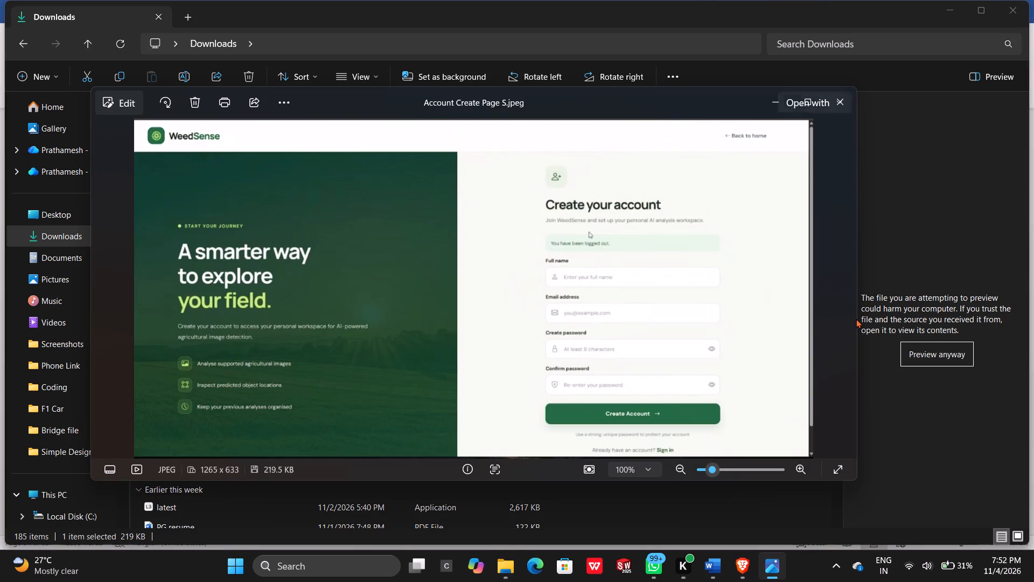
pyautogui.click(844, 286)
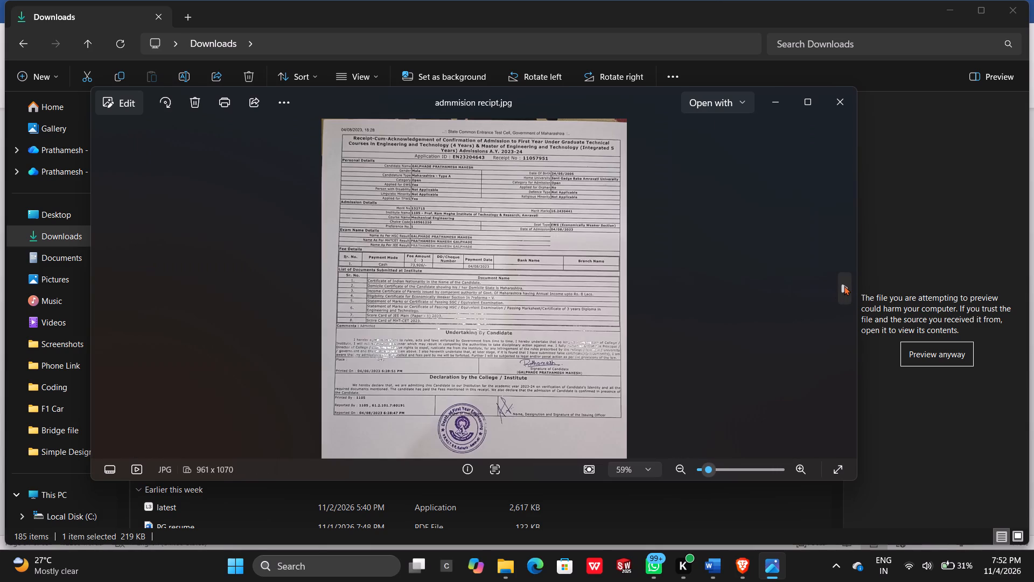
pyautogui.click(844, 286)
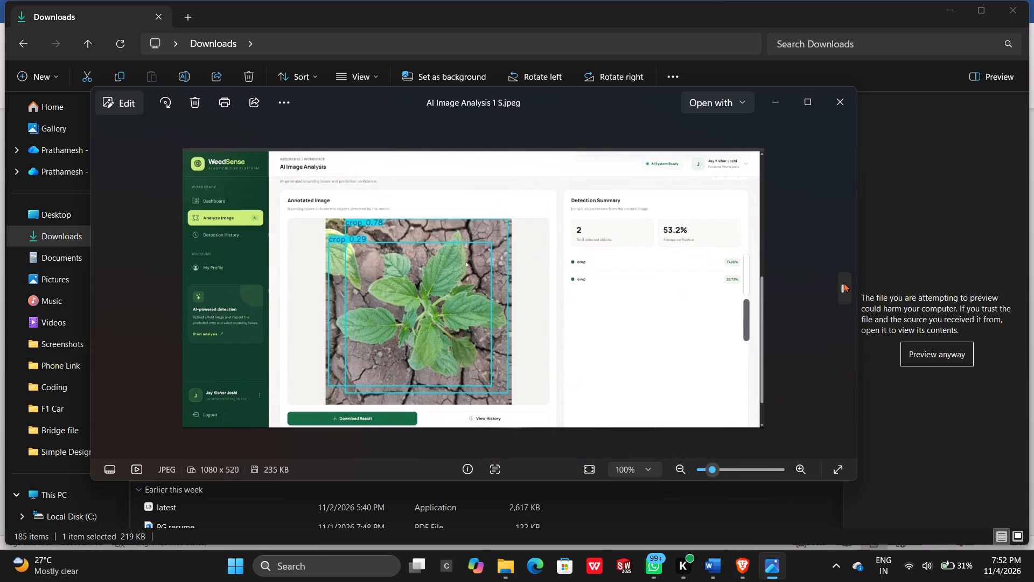
pyautogui.click(843, 282)
pyautogui.click(843, 282)
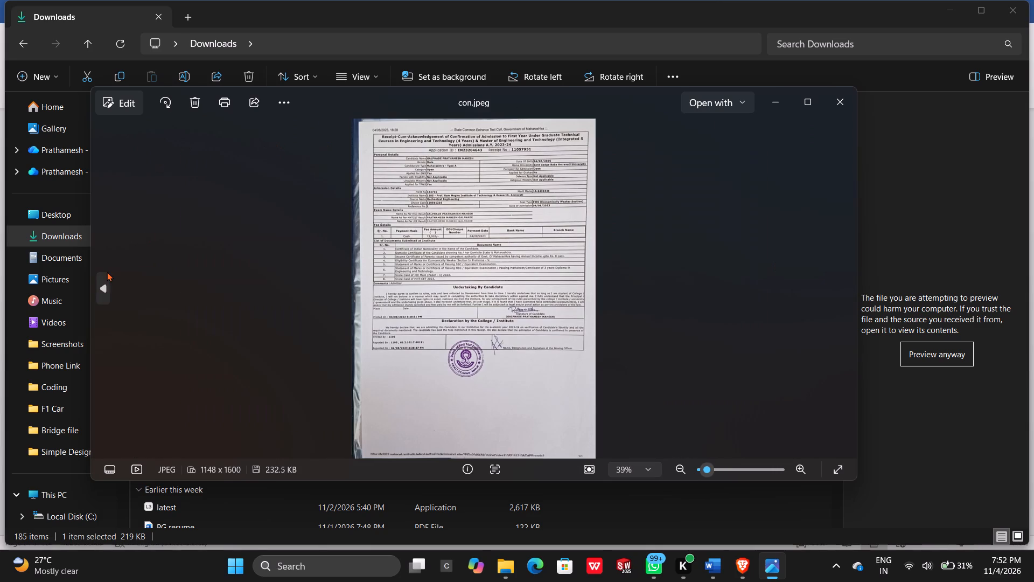
pyautogui.click(105, 287)
pyautogui.click(105, 287)
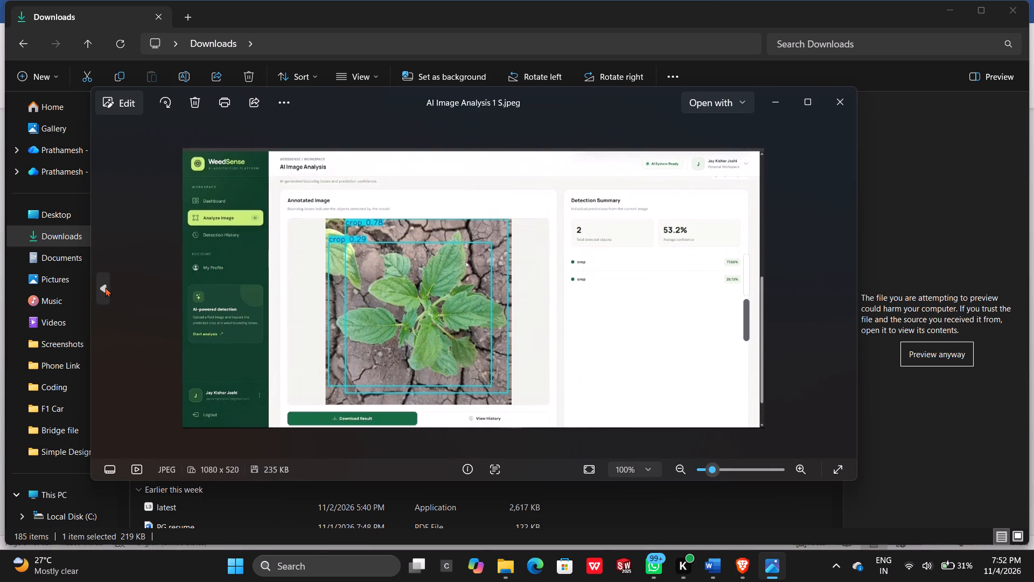
pyautogui.click(839, 282)
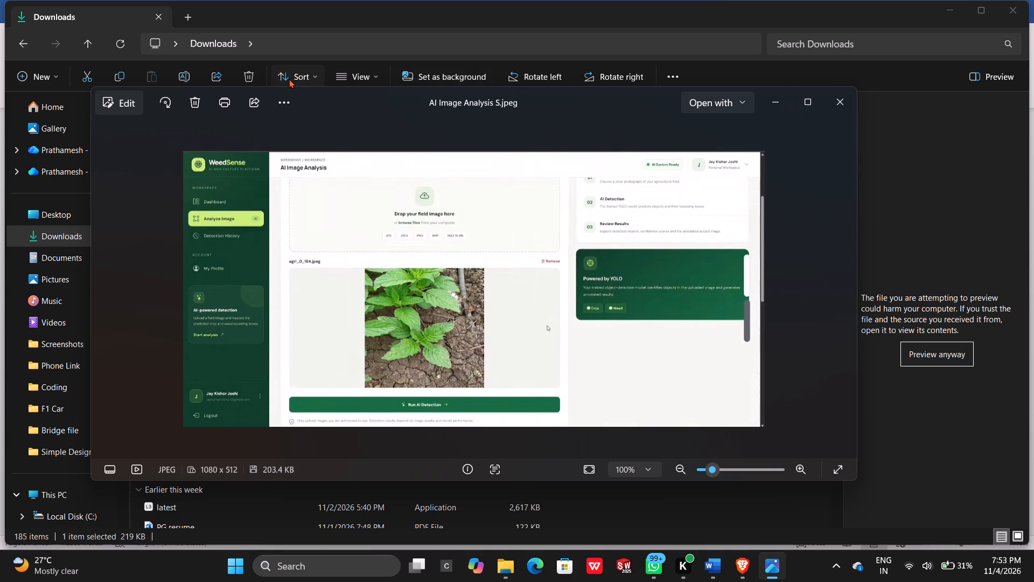
pyautogui.click(285, 100)
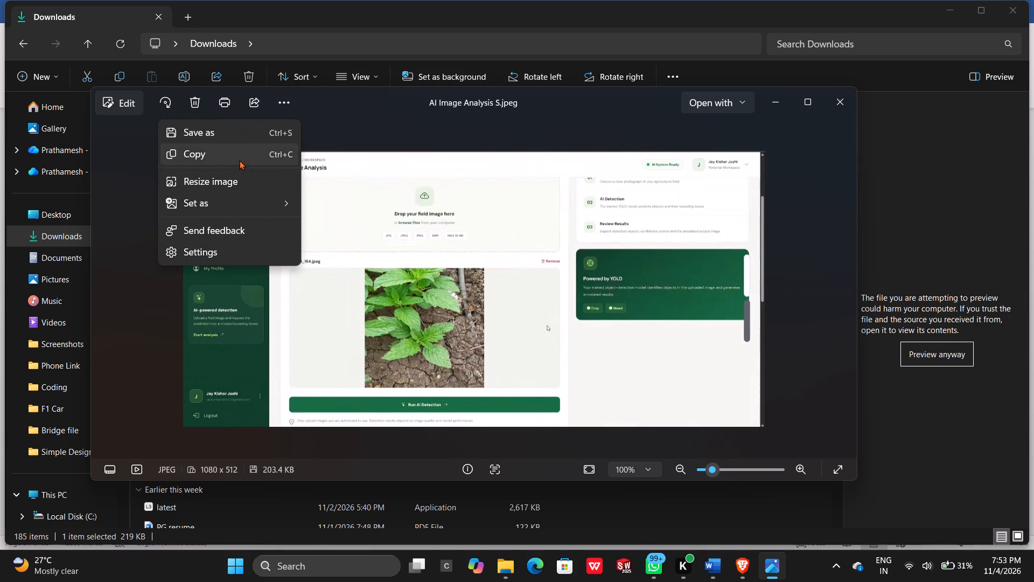
pyautogui.click(239, 160)
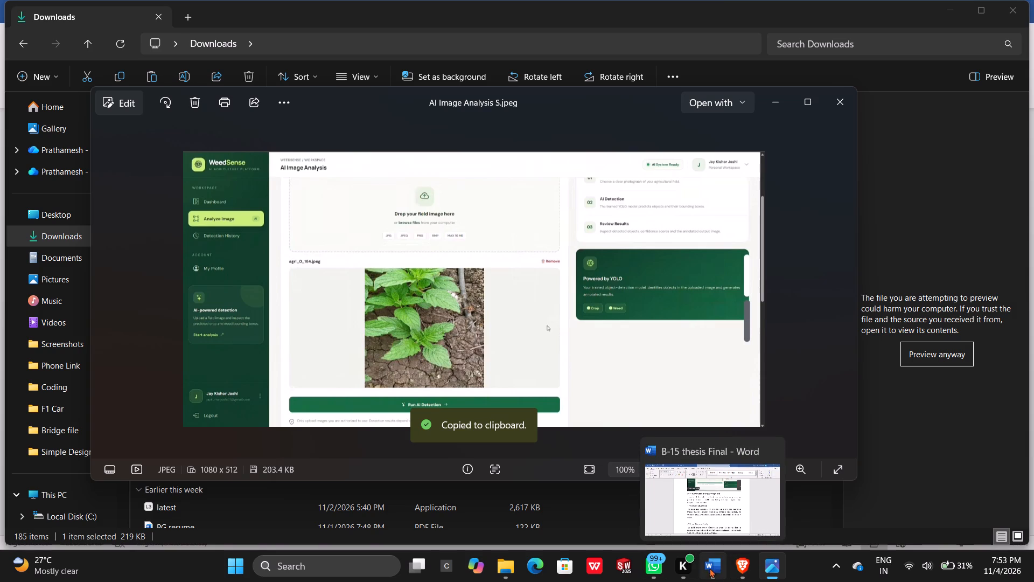
# Paste the copied screenshot below the 4.7.3 Weed Detection Module paragraph in the Word thesis and shrink it to fit the text width.
pyautogui.click(717, 505)
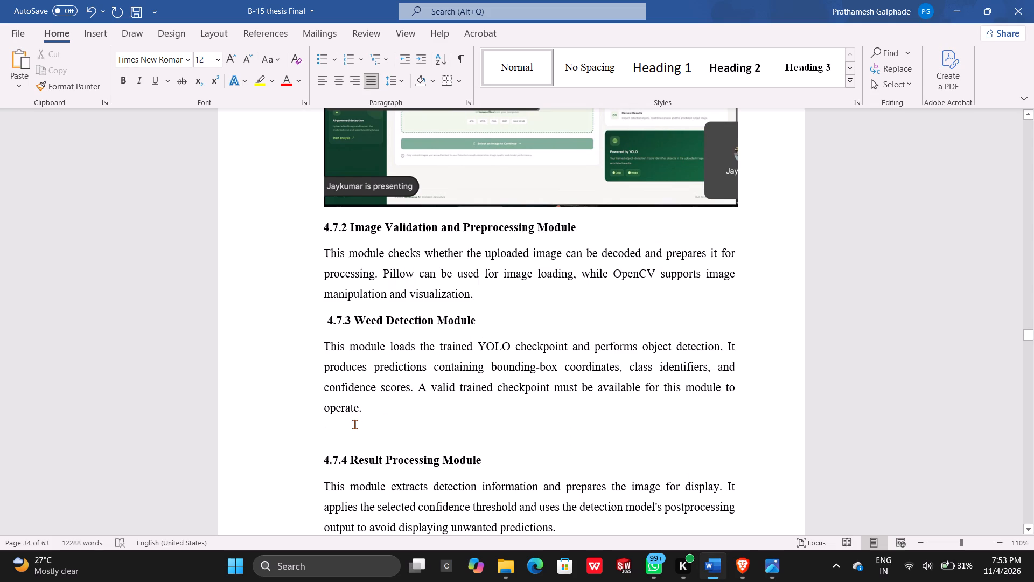
pyautogui.hotkey('ctrl', 'v')
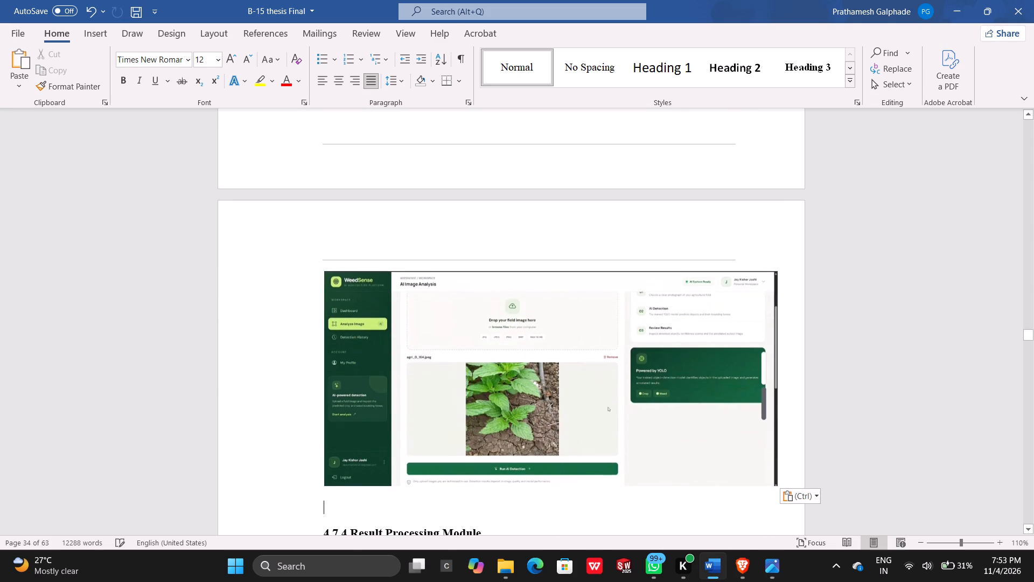
pyautogui.scroll(2, 358, 269)
pyautogui.scroll(-5, 358, 269)
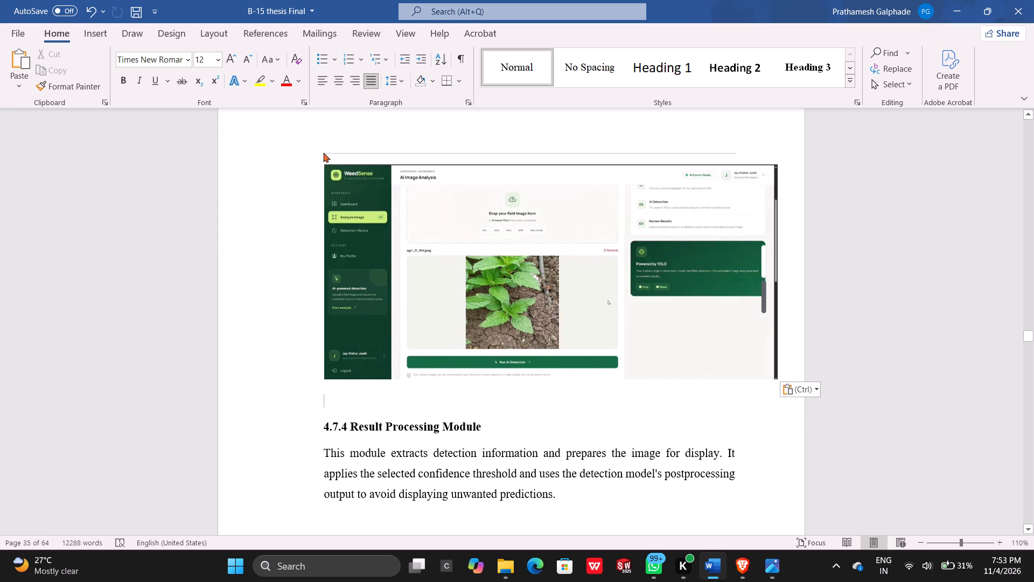
pyautogui.moveTo(323, 153); pyautogui.dragTo(334, 158)
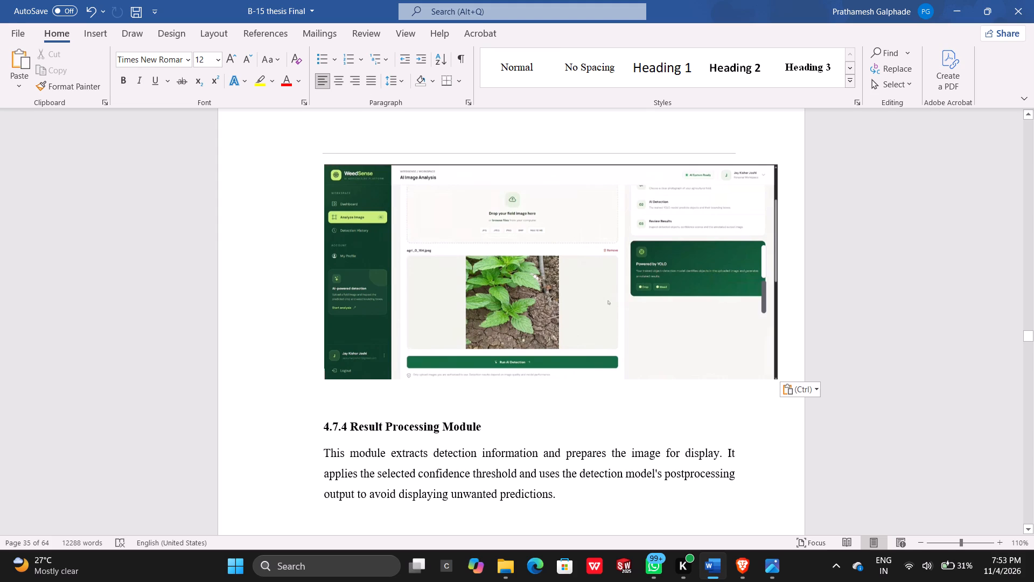
pyautogui.click(341, 186)
pyautogui.moveTo(326, 167); pyautogui.dragTo(343, 178)
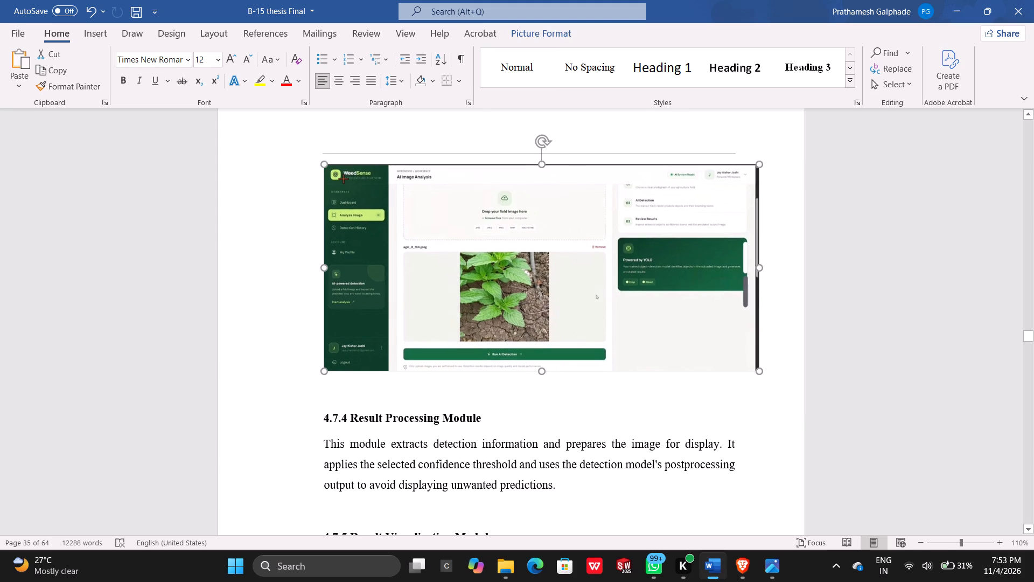
pyautogui.moveTo(343, 178); pyautogui.dragTo(369, 214)
# Add a blank line after the first paragraph of section 4.8 User Interface Design.
pyautogui.scroll(-5, 470, 287)
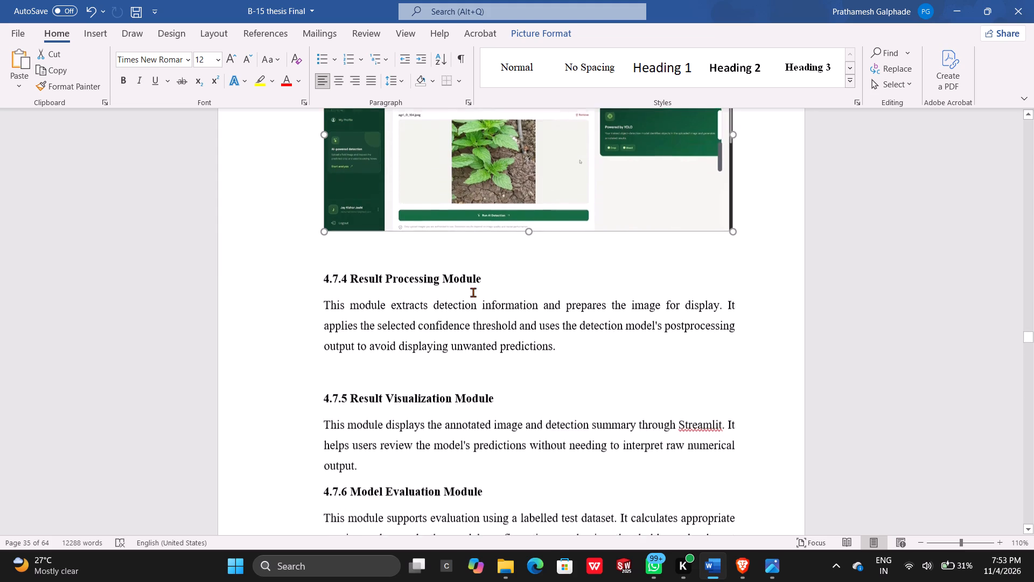
pyautogui.scroll(-3, 473, 292)
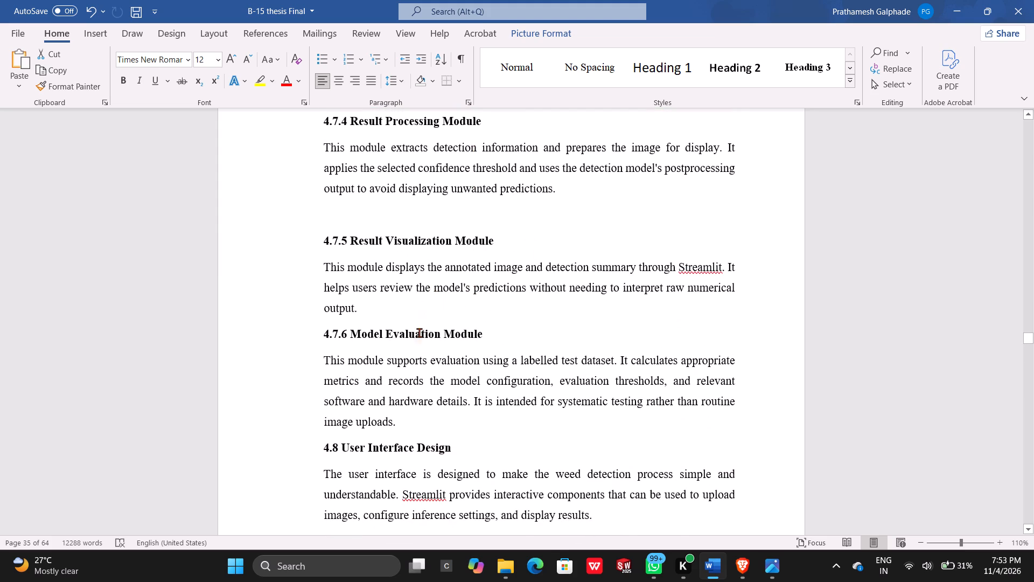
pyautogui.scroll(-4, 460, 416)
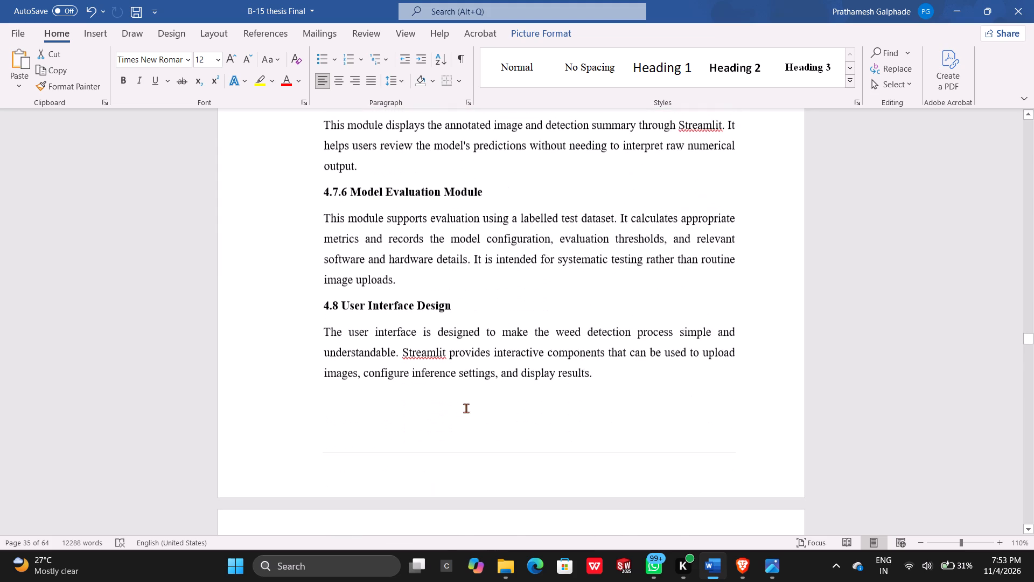
pyautogui.click(600, 370)
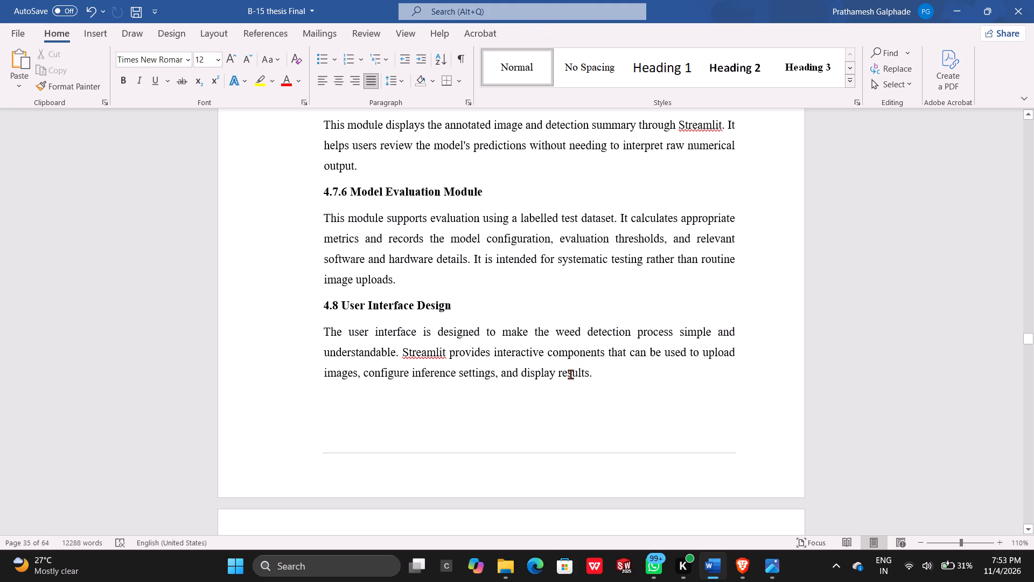
pyautogui.scroll(-5, 570, 374)
pyautogui.scroll(2, 579, 377)
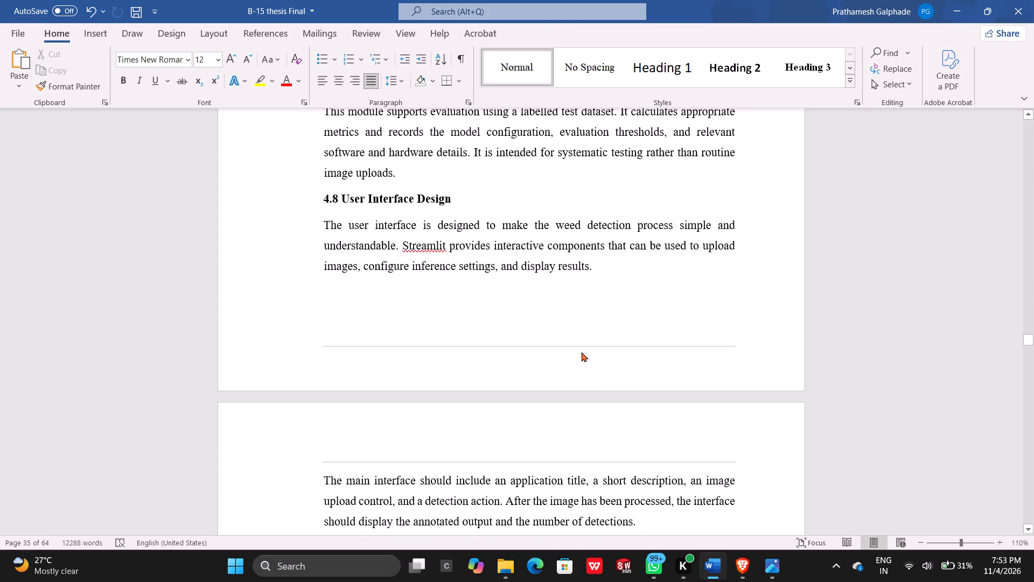
pyautogui.press('Return')
# Look through the WeedSense screenshots in the Downloads folder for an interface image suited to section 4.8, then return to the Word thesis.
pyautogui.click(508, 569)
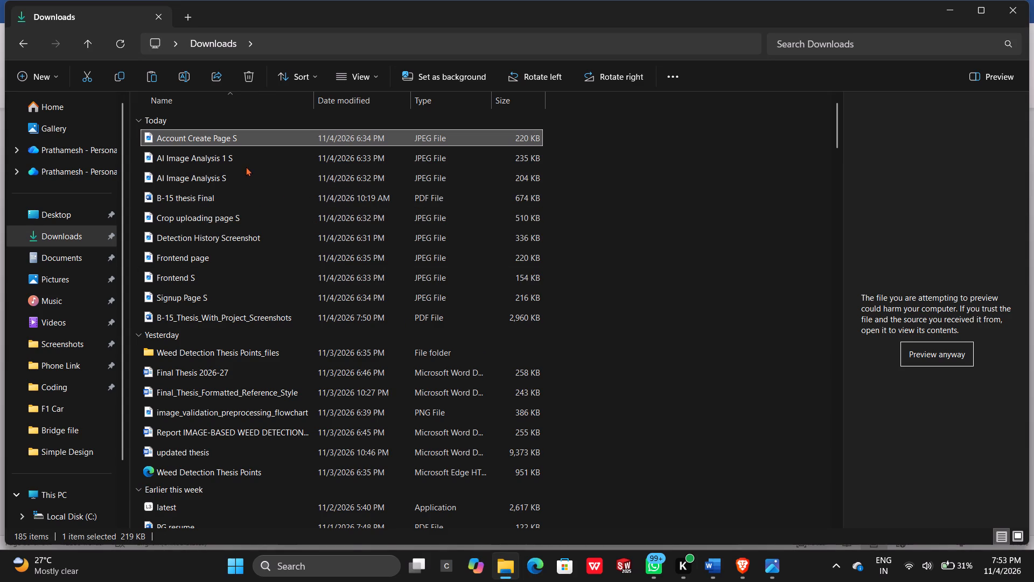
pyautogui.doubleClick(207, 298)
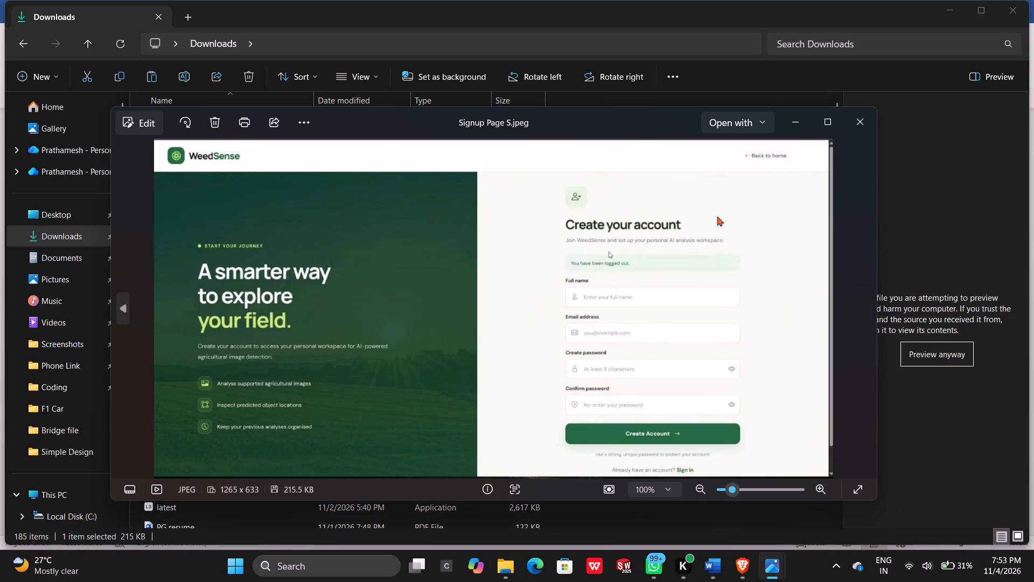
pyautogui.click(866, 131)
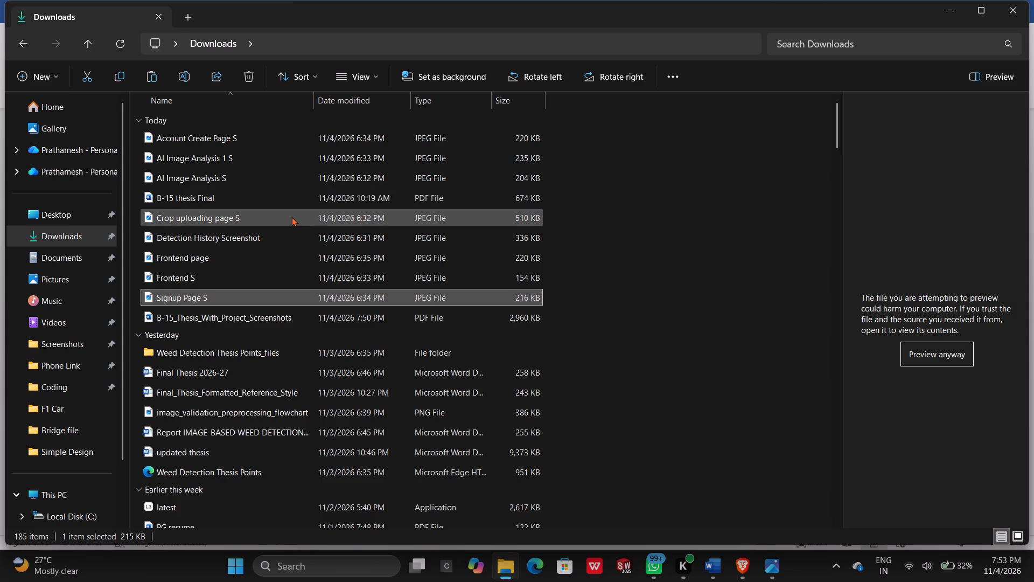
pyautogui.doubleClick(308, 138)
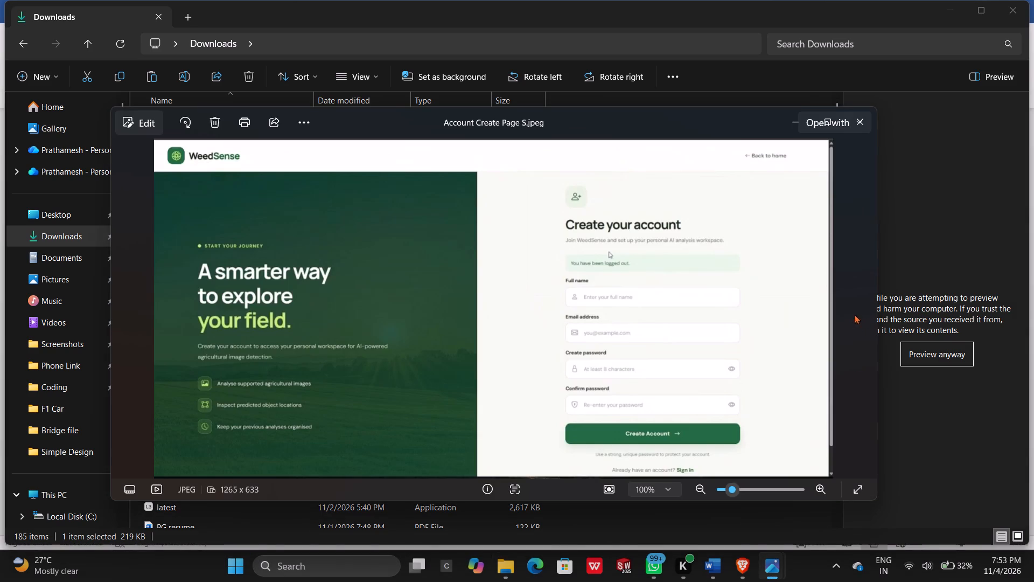
pyautogui.click(865, 307)
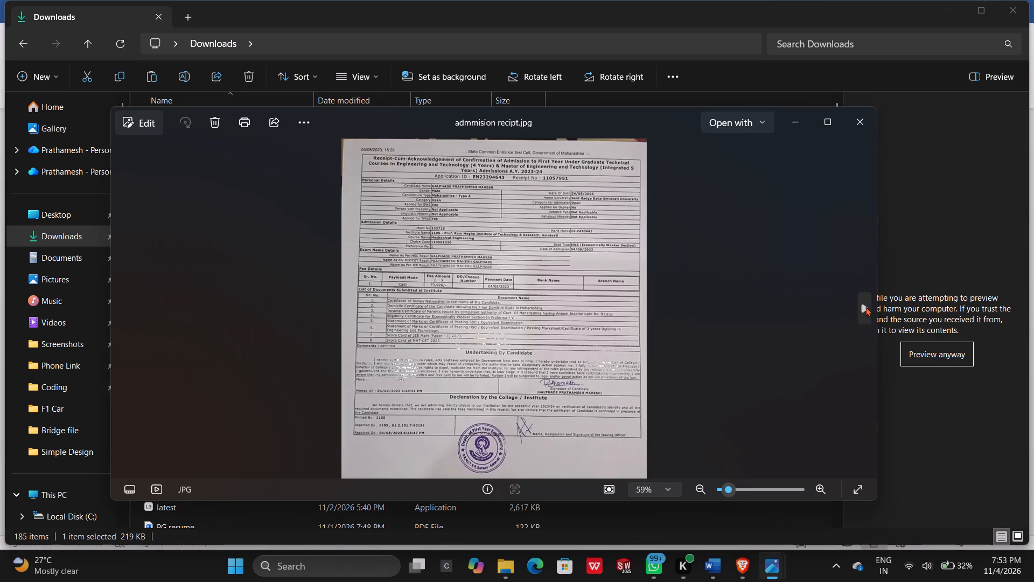
pyautogui.doubleClick(865, 307)
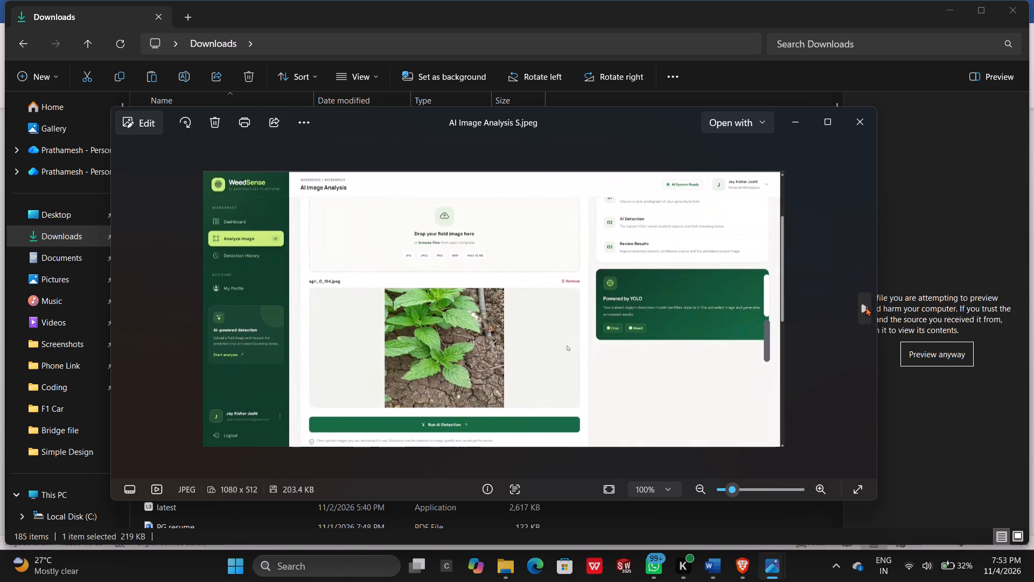
pyautogui.click(865, 307)
pyautogui.click(865, 307)
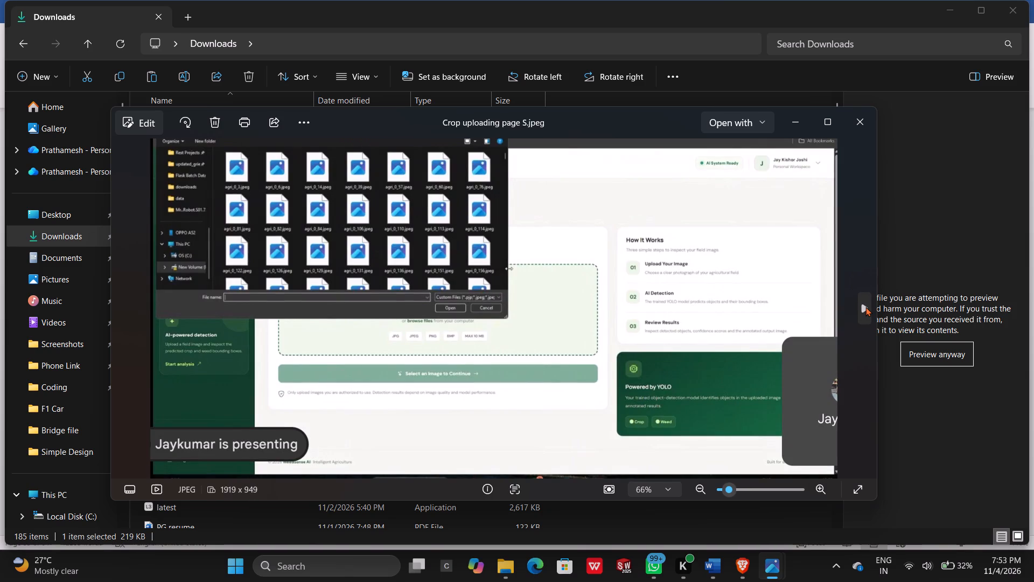
pyautogui.click(865, 307)
pyautogui.click(865, 307)
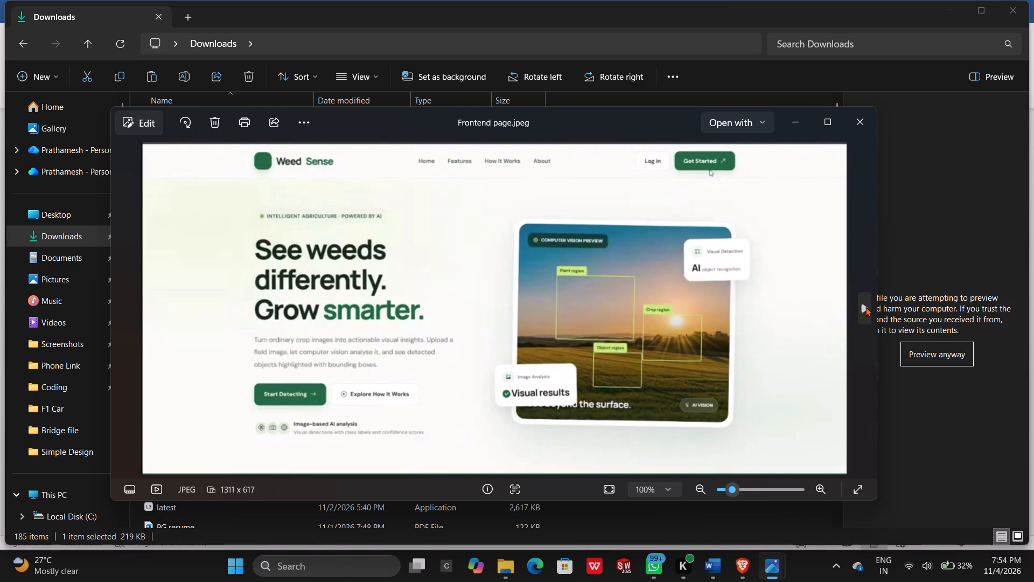
pyautogui.click(865, 307)
pyautogui.click(865, 307)
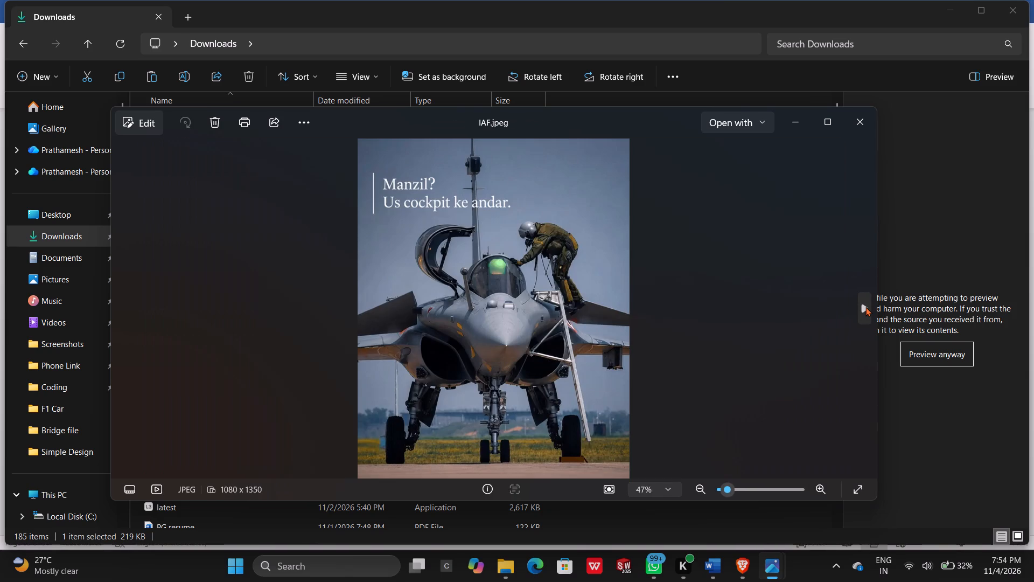
pyautogui.tripleClick(123, 308)
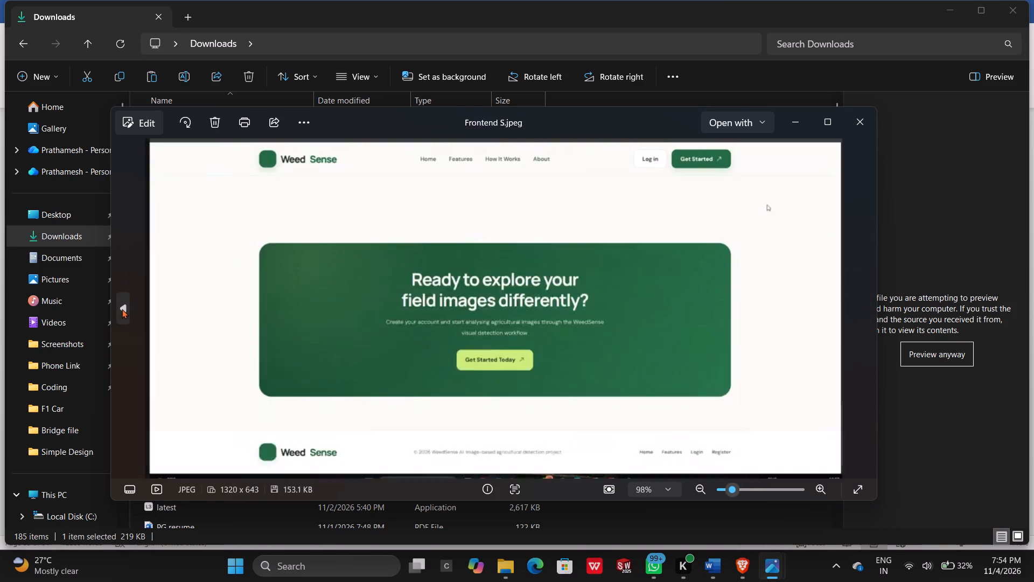
pyautogui.click(122, 309)
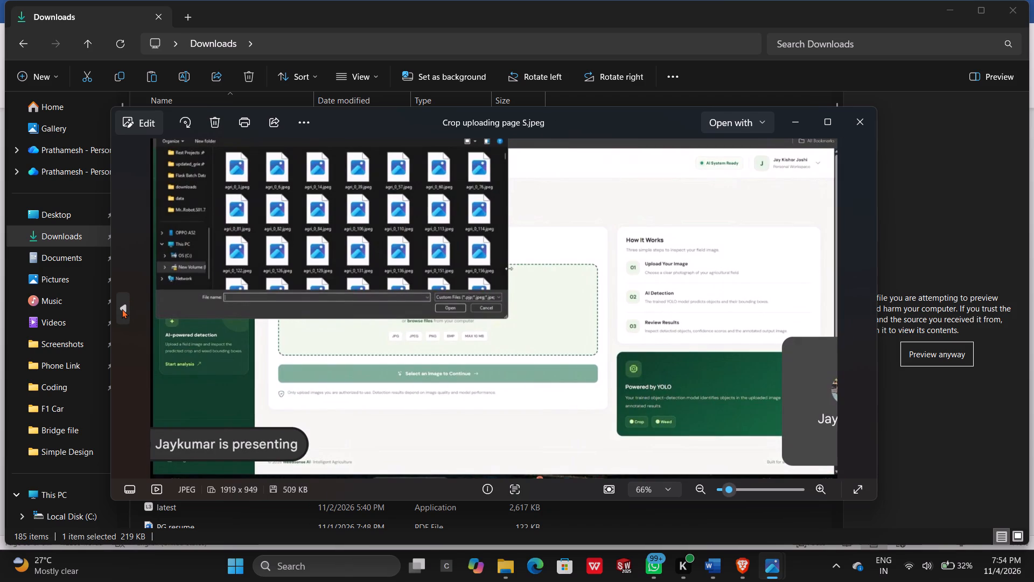
pyautogui.click(122, 309)
pyautogui.click(122, 309)
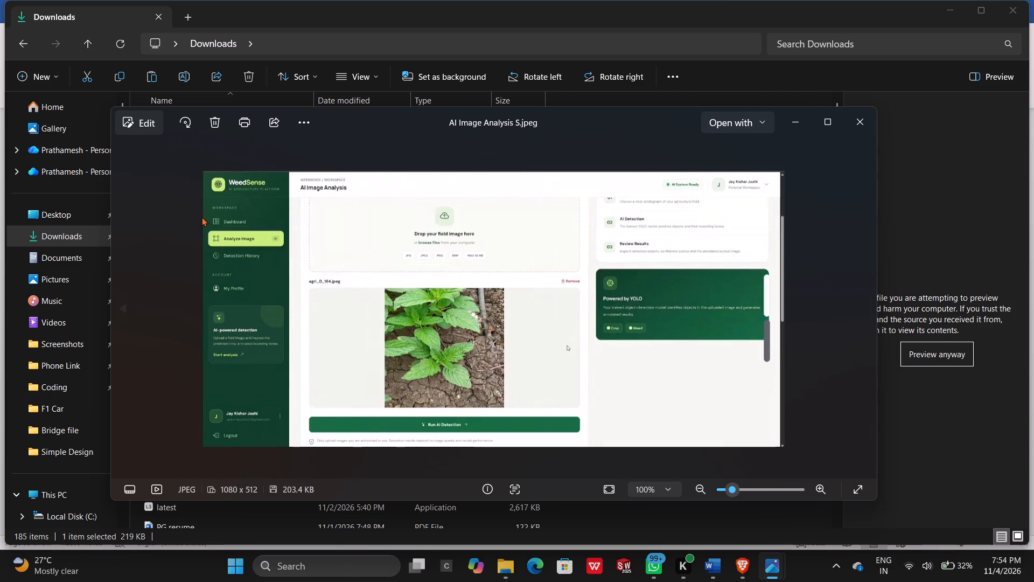
pyautogui.click(123, 310)
pyautogui.click(123, 311)
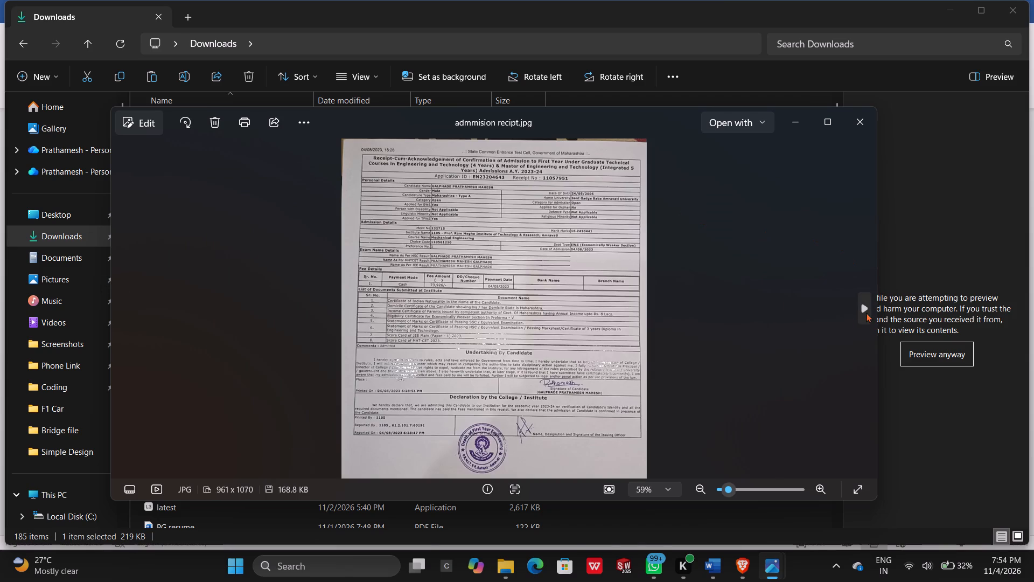
pyautogui.doubleClick(866, 313)
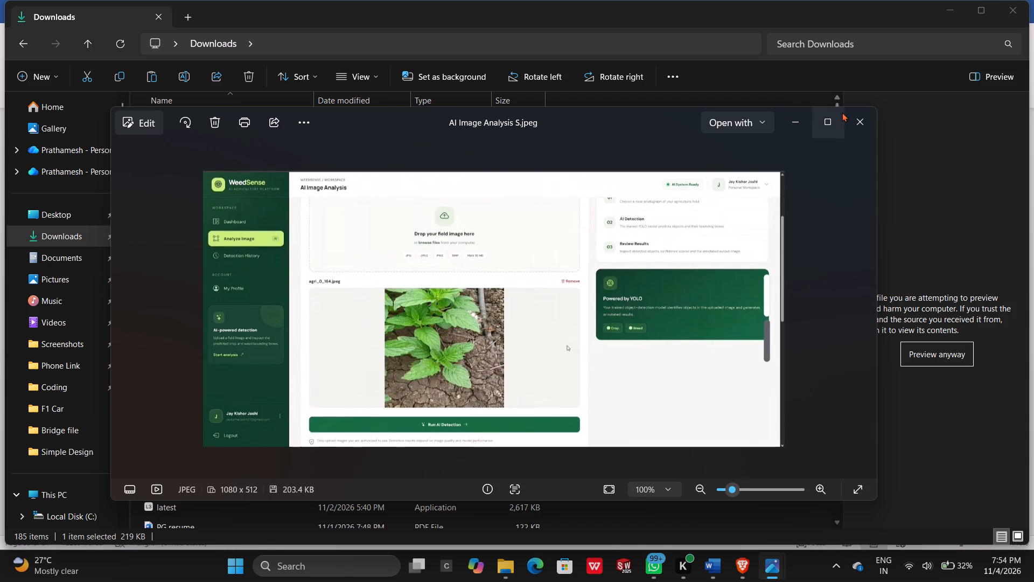
pyautogui.click(851, 122)
pyautogui.click(709, 563)
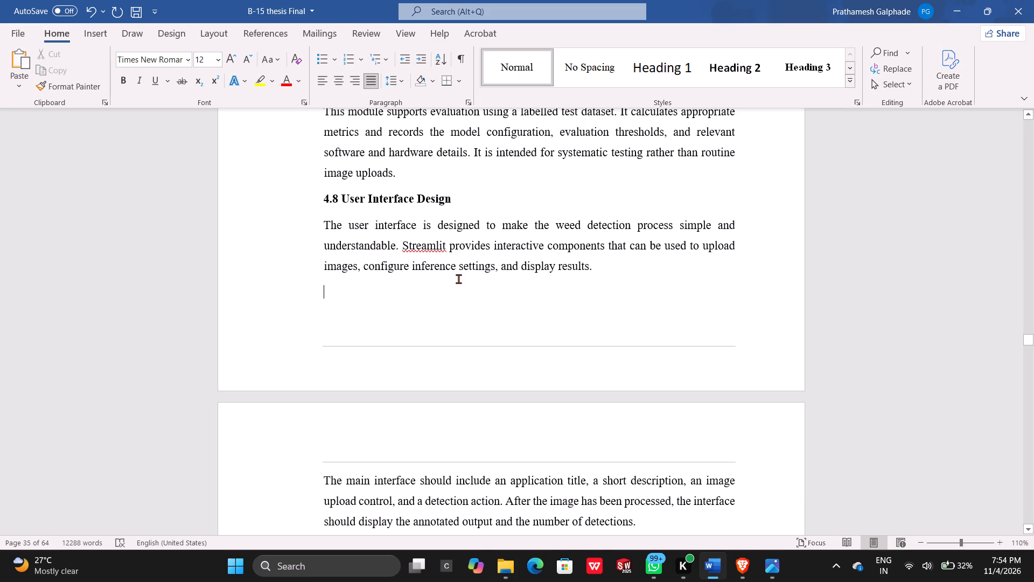
# Read through section 4.8 User Interface Design up to the 4.9 Summary to see what interface elements it describes.
pyautogui.scroll(-8, 424, 241)
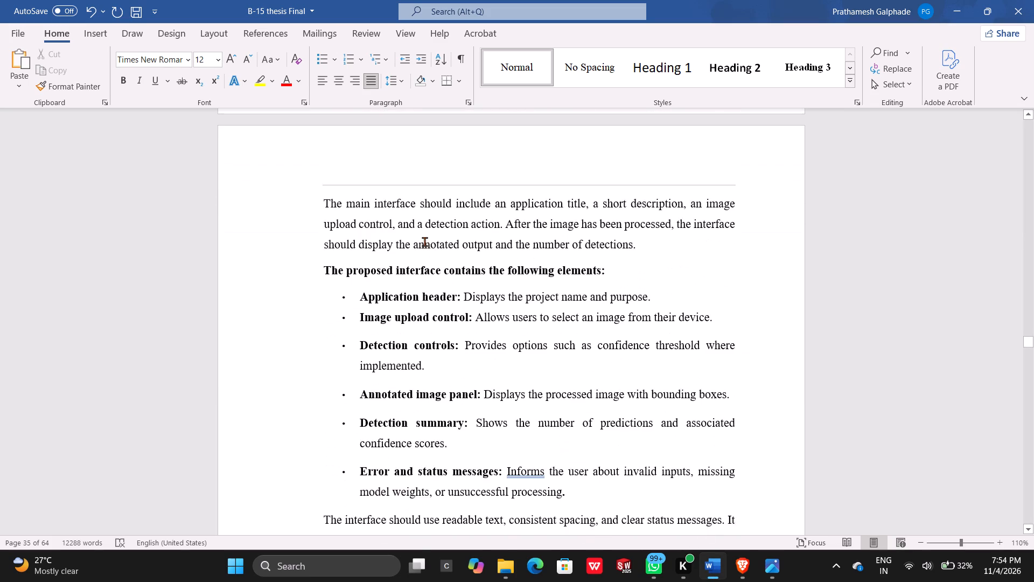
pyautogui.scroll(-10, 424, 241)
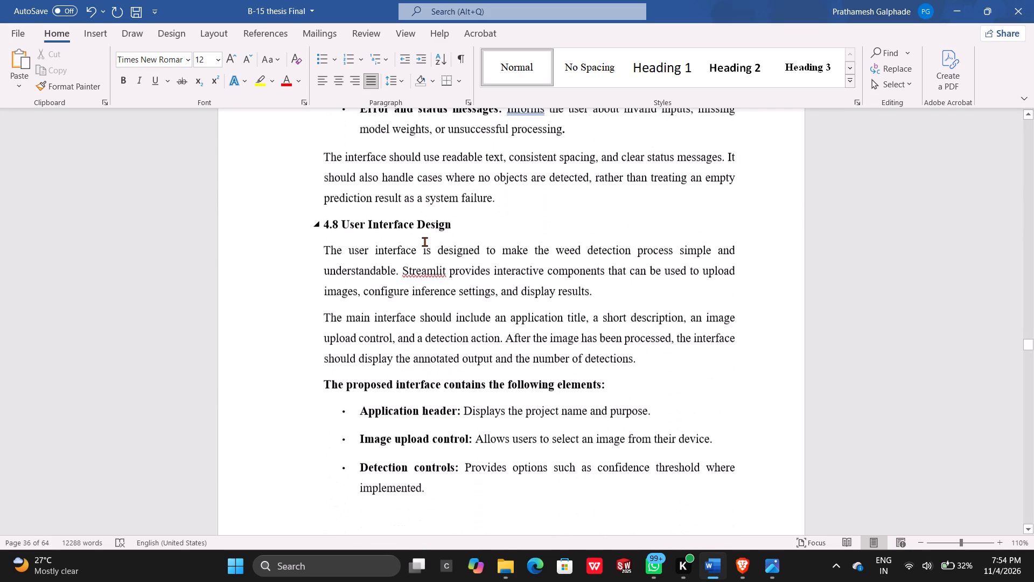
pyautogui.scroll(-14, 424, 241)
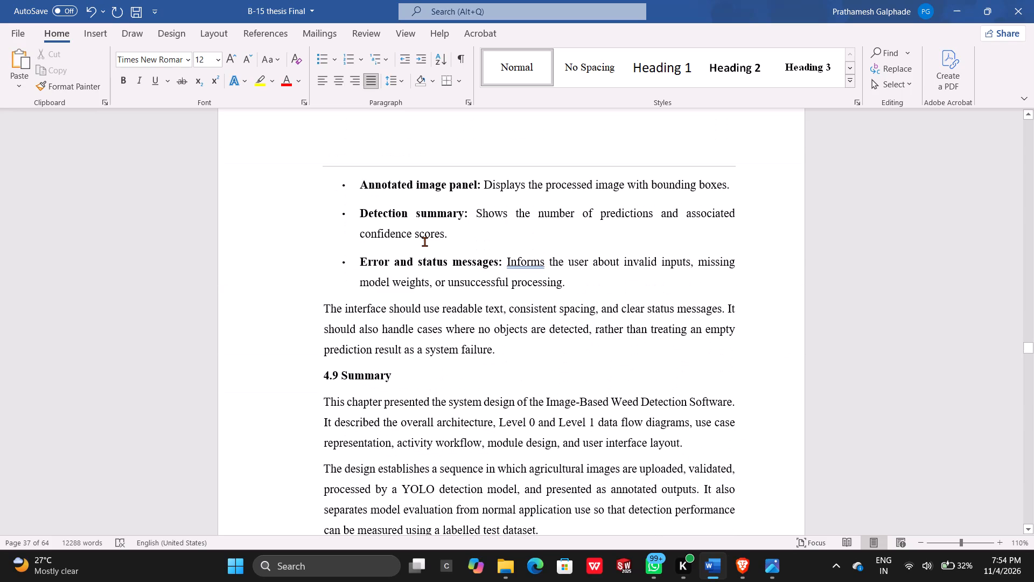
pyautogui.scroll(10, 424, 241)
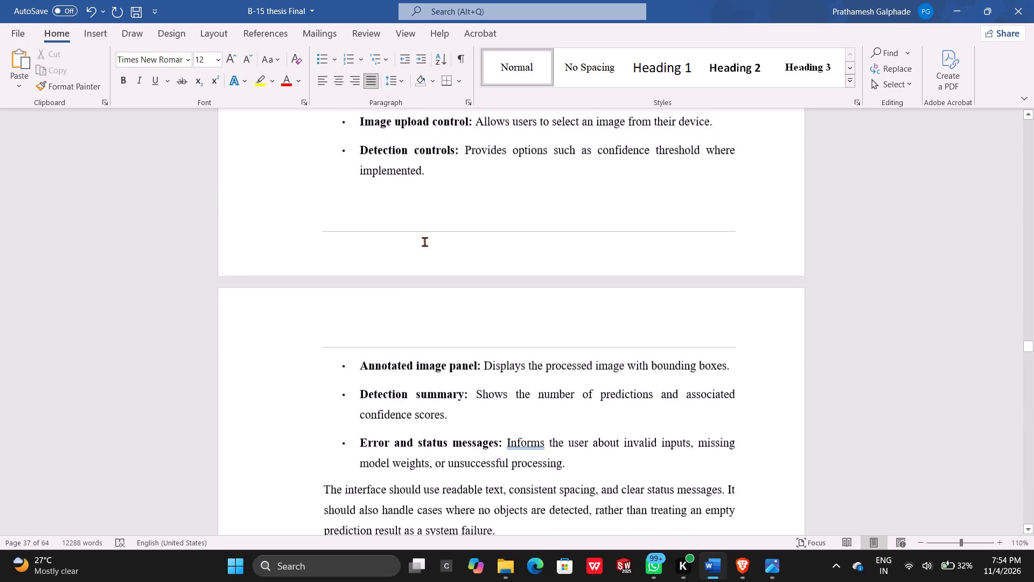
pyautogui.scroll(15, 424, 241)
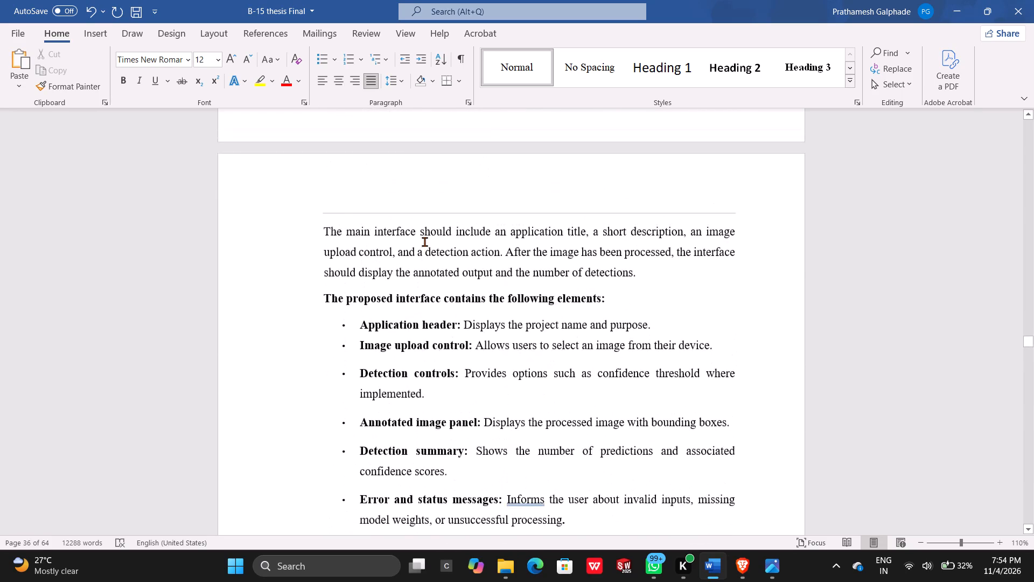
pyautogui.scroll(5, 424, 241)
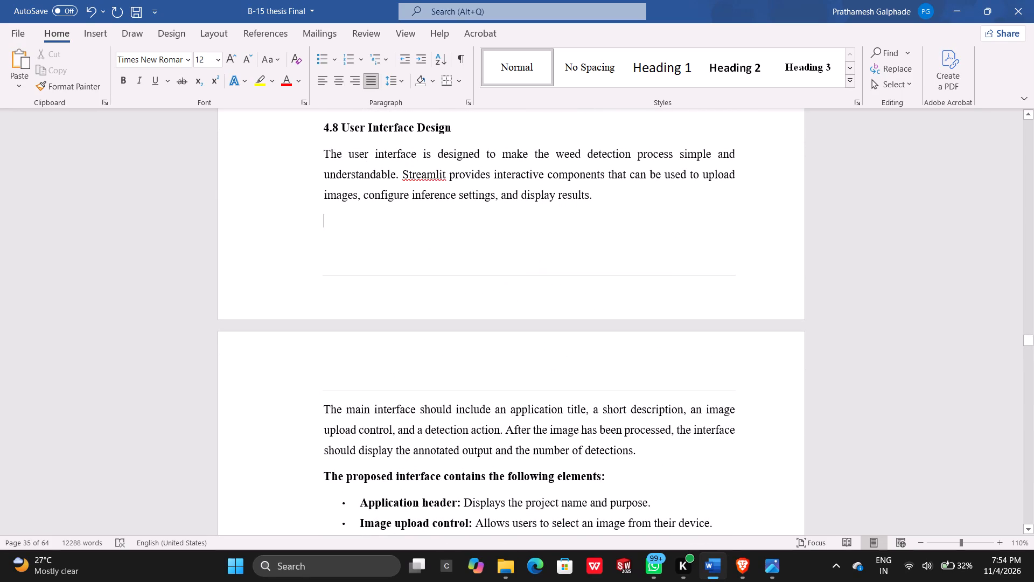
# Open the Crop uploading page S screenshot from the Downloads folder and copy the image.
pyautogui.click(500, 566)
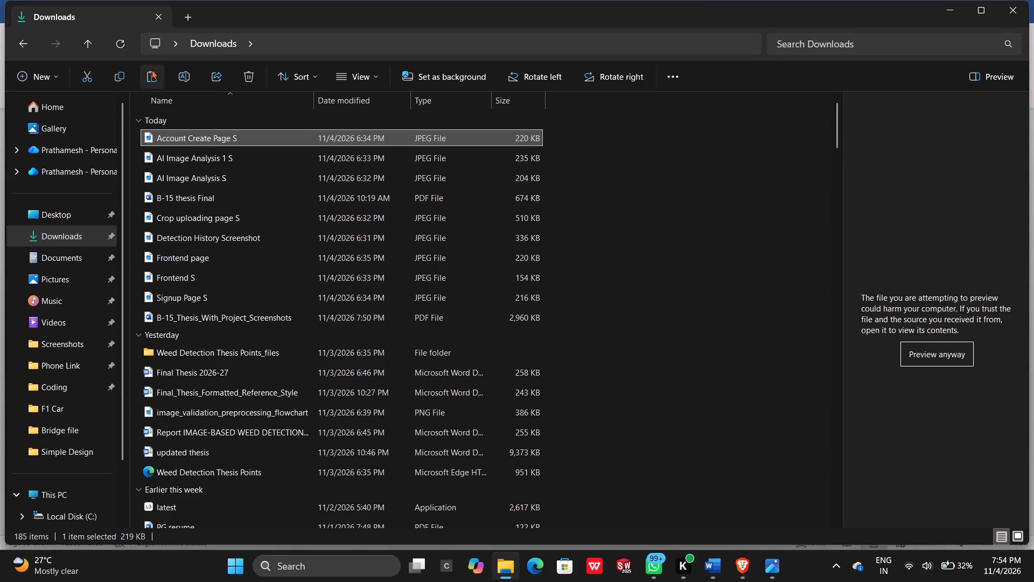
pyautogui.doubleClick(202, 220)
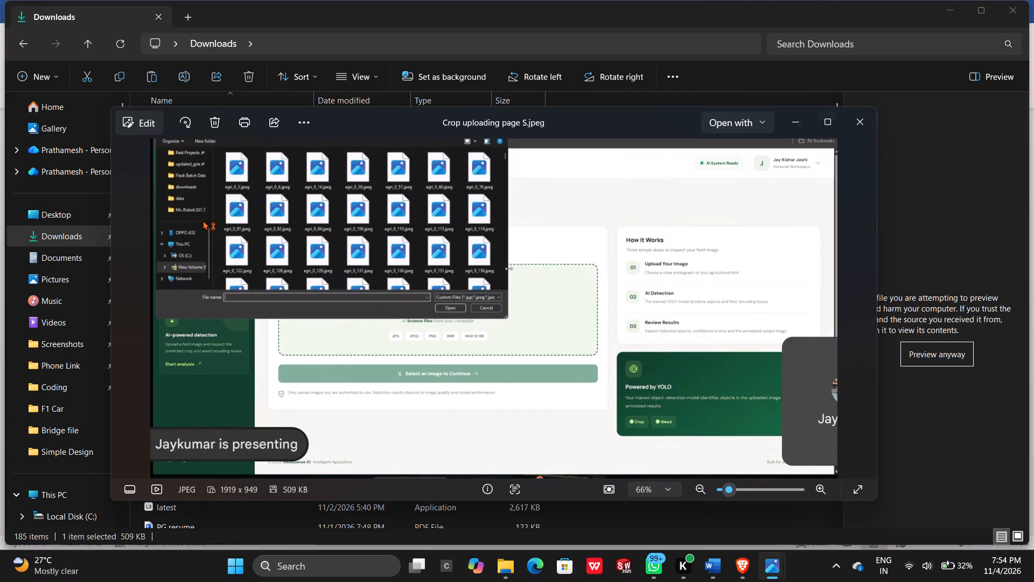
pyautogui.click(291, 126)
pyautogui.click(220, 179)
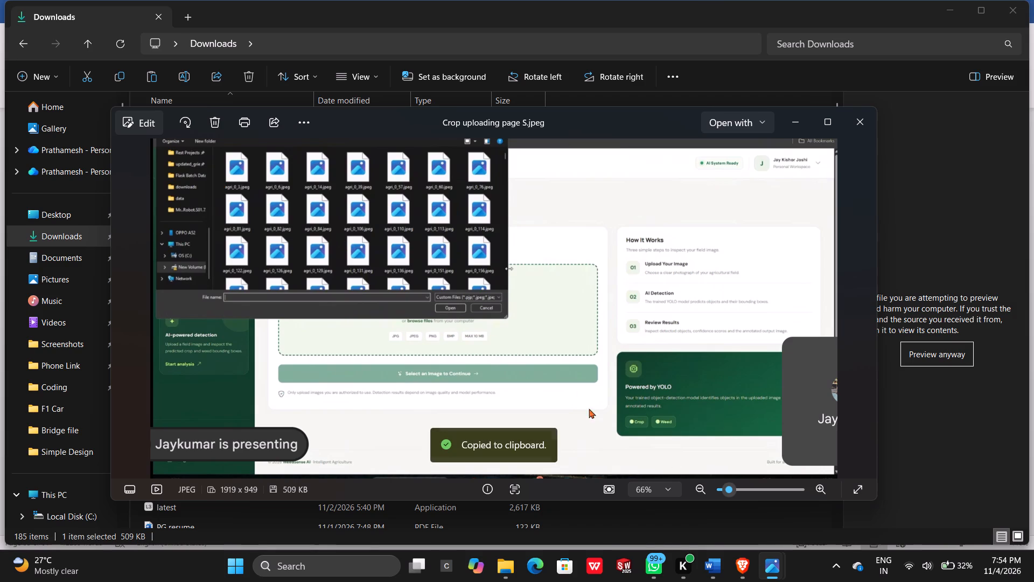
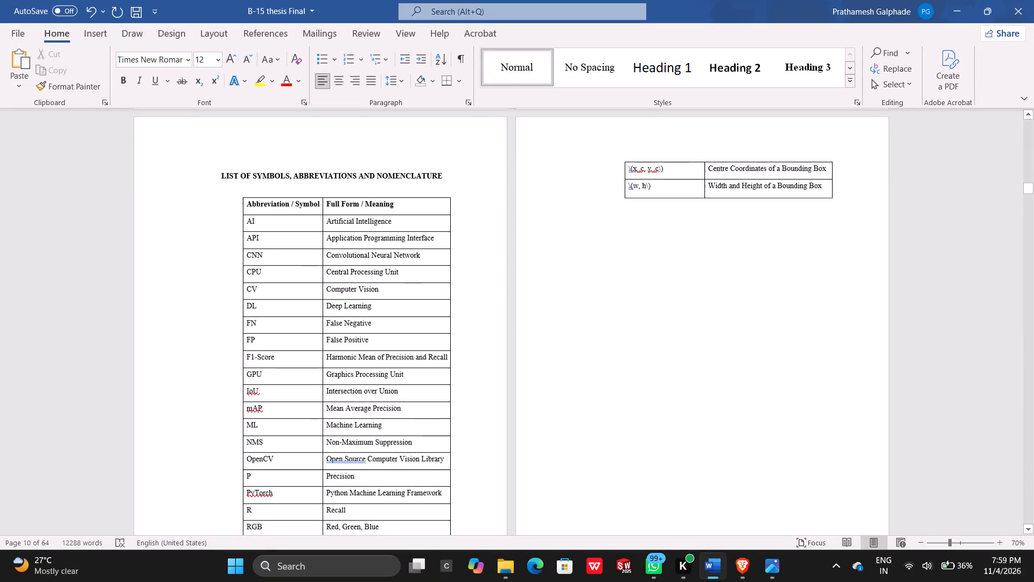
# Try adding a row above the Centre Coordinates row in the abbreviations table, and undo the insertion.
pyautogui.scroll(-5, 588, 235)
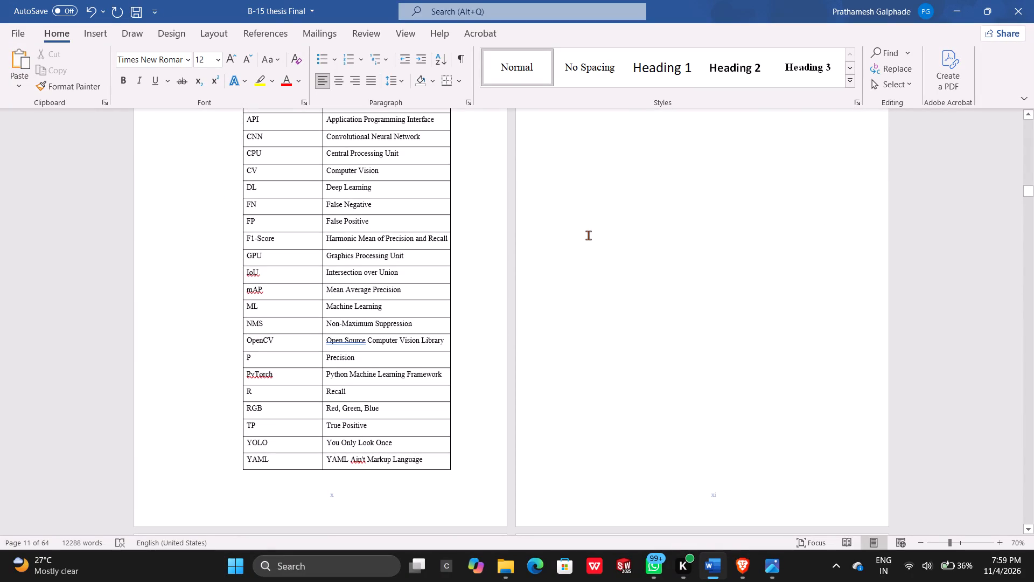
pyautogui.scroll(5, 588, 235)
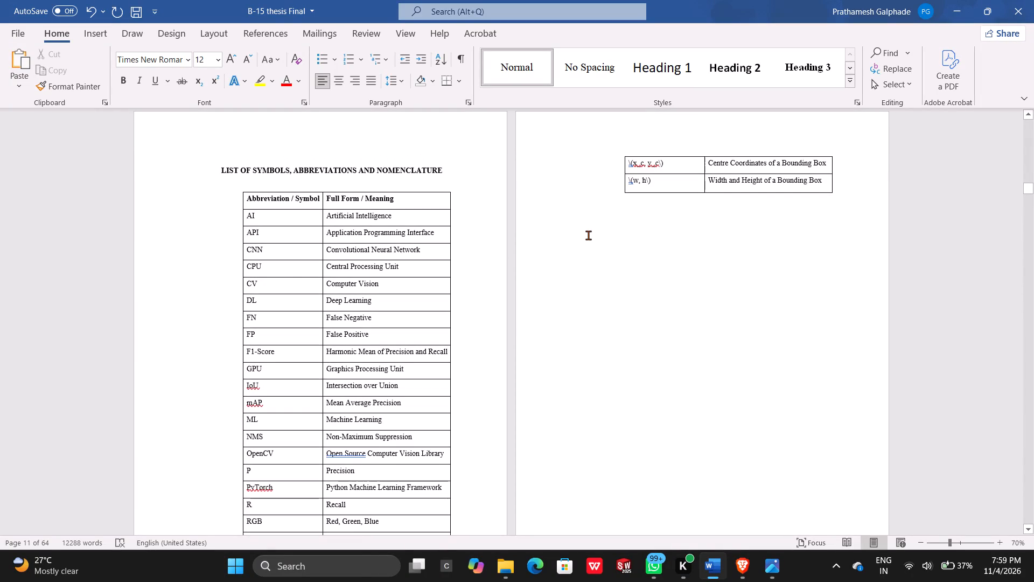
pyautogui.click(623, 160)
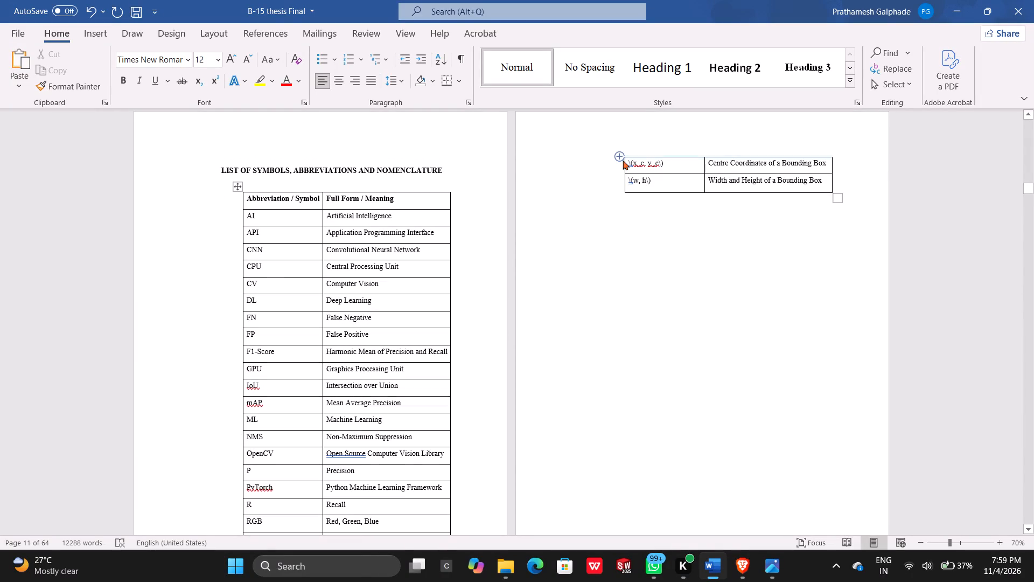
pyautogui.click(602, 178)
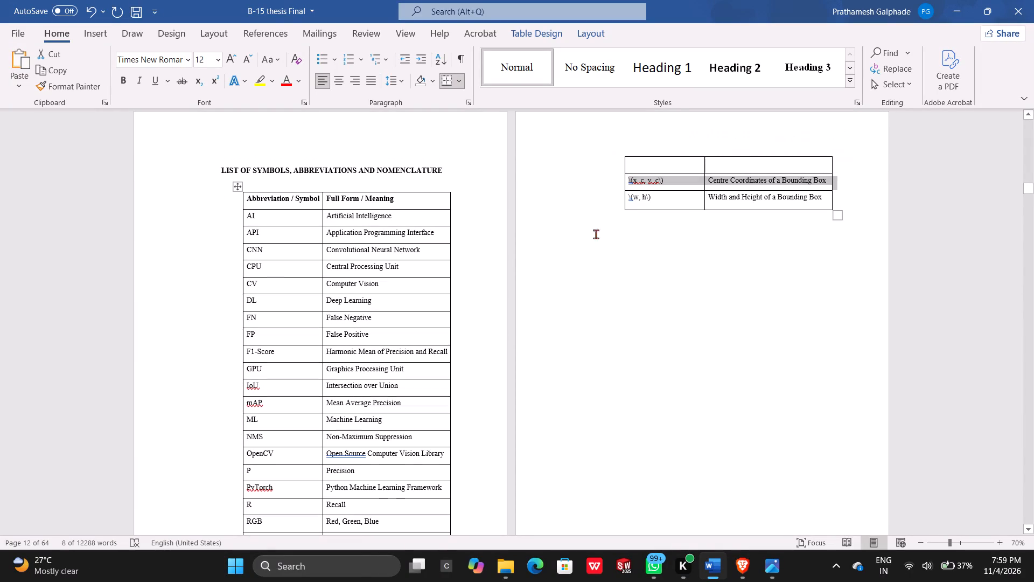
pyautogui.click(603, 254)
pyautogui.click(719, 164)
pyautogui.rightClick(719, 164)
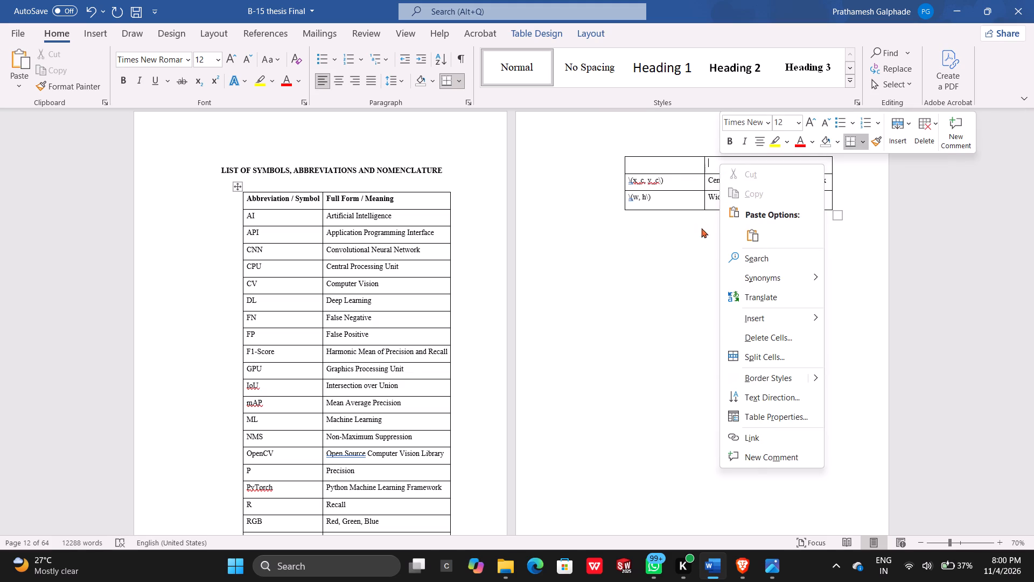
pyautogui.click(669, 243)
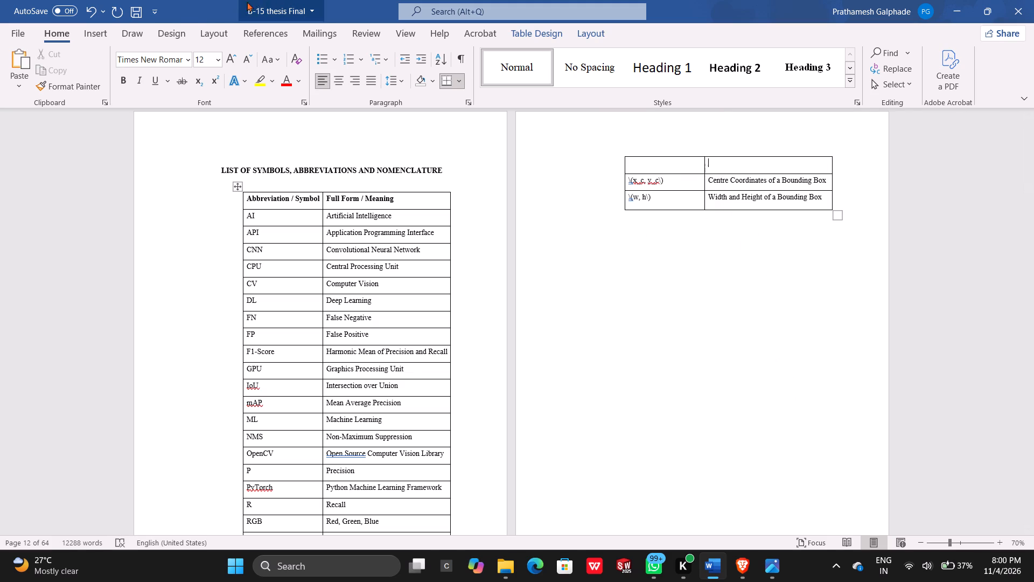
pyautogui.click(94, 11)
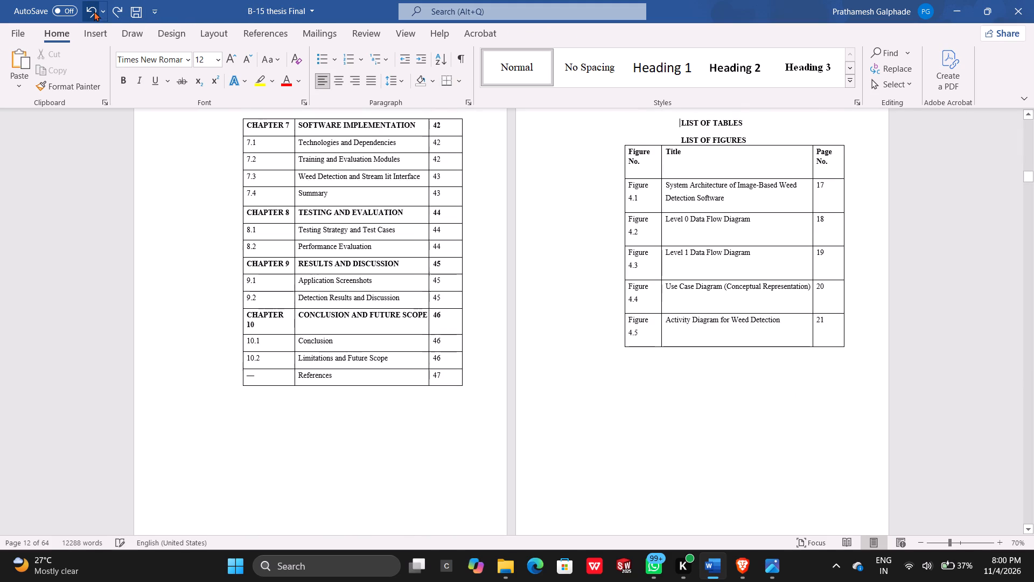
# Shift the CHAPTER 1: INTRODUCTION heading to about the centre of the text width with leading spaces.
pyautogui.scroll(-12, 425, 160)
pyautogui.scroll(-16, 492, 183)
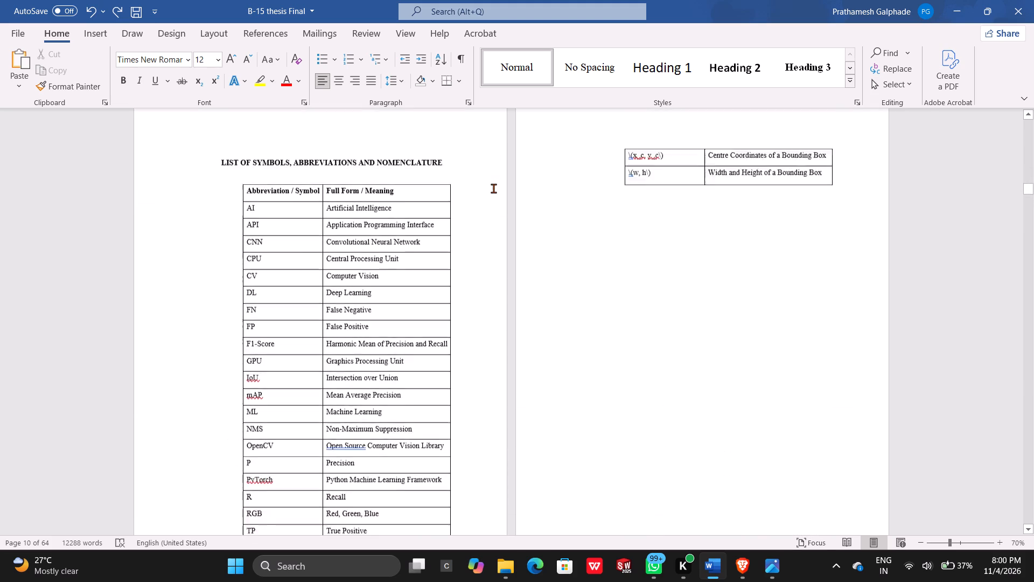
pyautogui.scroll(-17, 493, 188)
pyautogui.scroll(-5, 498, 195)
pyautogui.scroll(5, 498, 195)
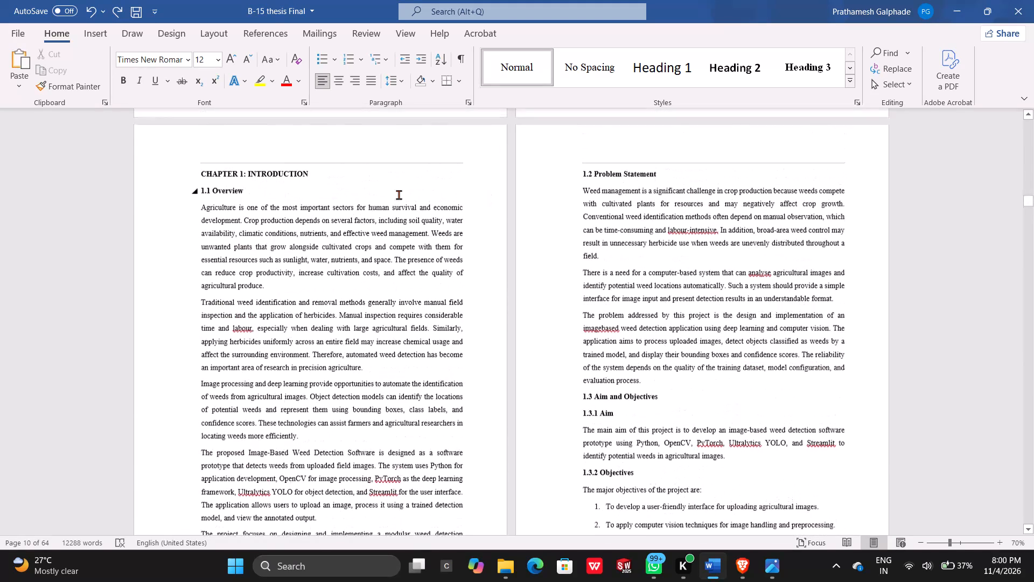
pyautogui.click(203, 172)
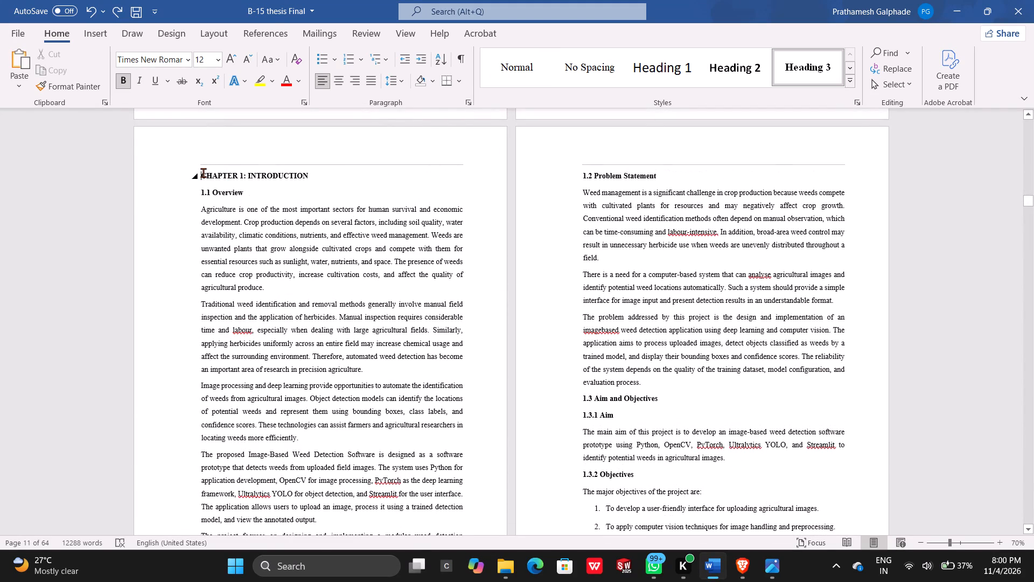
pyautogui.press('space')
pyautogui.press('space')
pyautogui.press('space')
pyautogui.press('space')
pyautogui.press('space')
pyautogui.press('space')
pyautogui.press('space')
pyautogui.press('space')
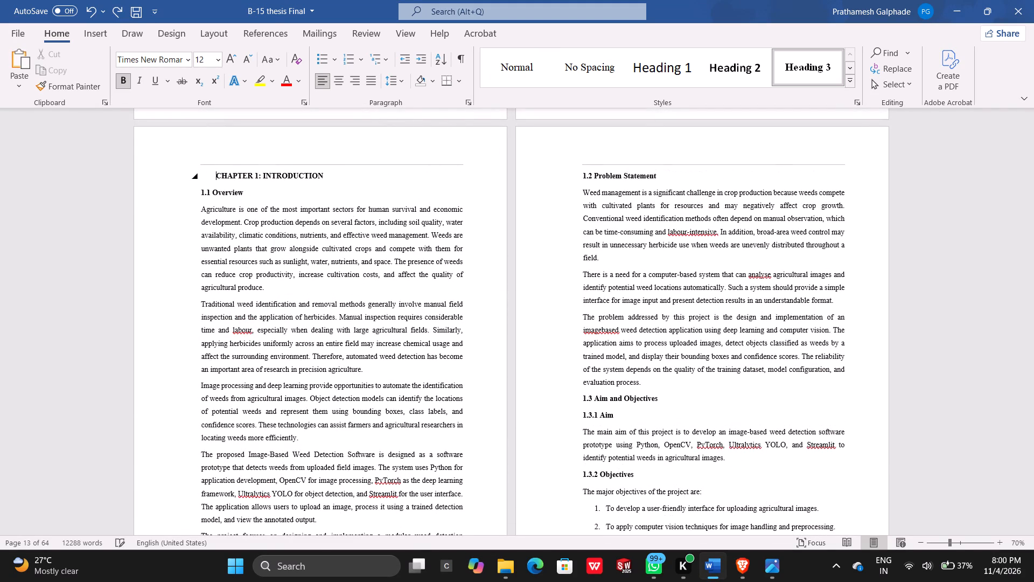
pyautogui.press('space')
pyautogui.press('space')
pyautogui.press('space')
pyautogui.press('space')
pyautogui.press('space')
pyautogui.press('space')
pyautogui.press('space')
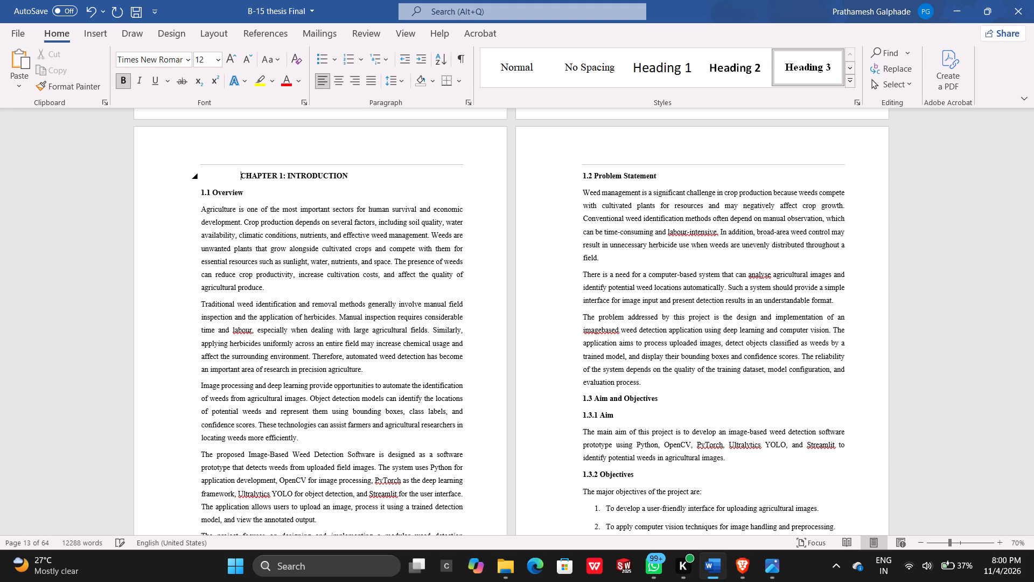
pyautogui.press('space')
pyautogui.press('space')
pyautogui.press('space')
pyautogui.press('space')
pyautogui.press('space')
pyautogui.press('space')
pyautogui.press('space')
pyautogui.press('space')
pyautogui.press('space')
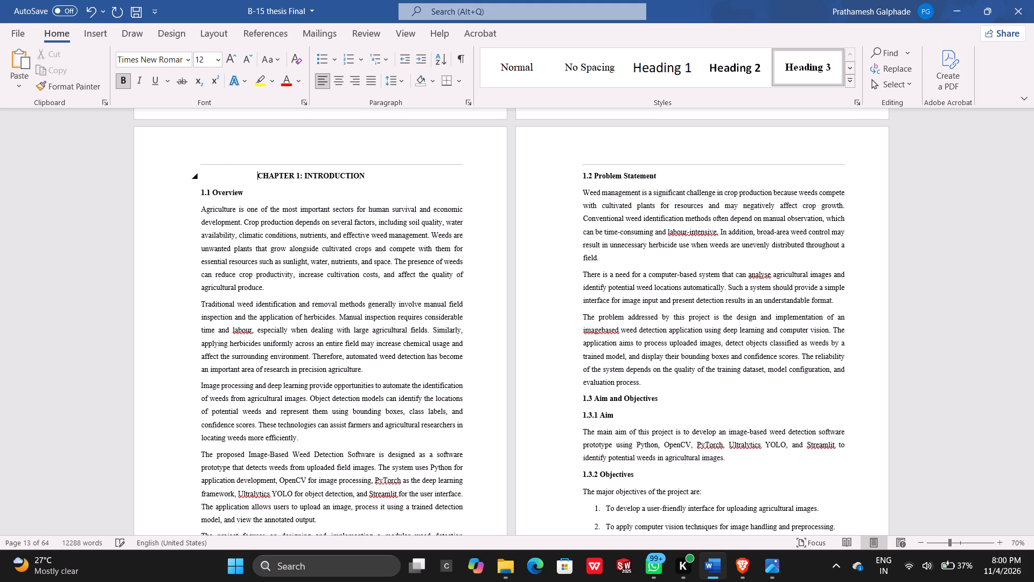
pyautogui.press('space')
pyautogui.press('space')
pyautogui.press('space')
pyautogui.press('space')
pyautogui.press('space')
pyautogui.press('space')
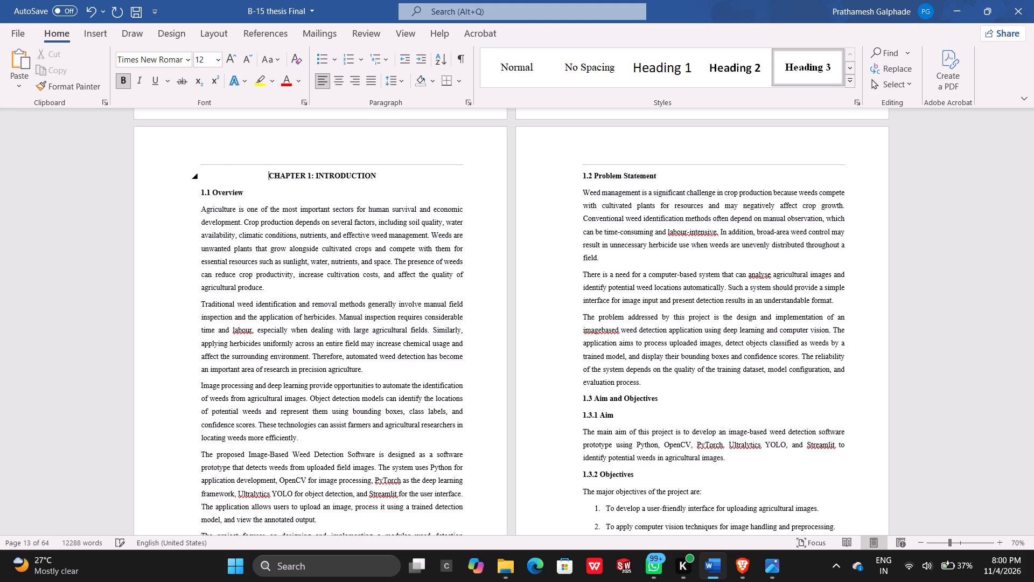
pyautogui.press('space')
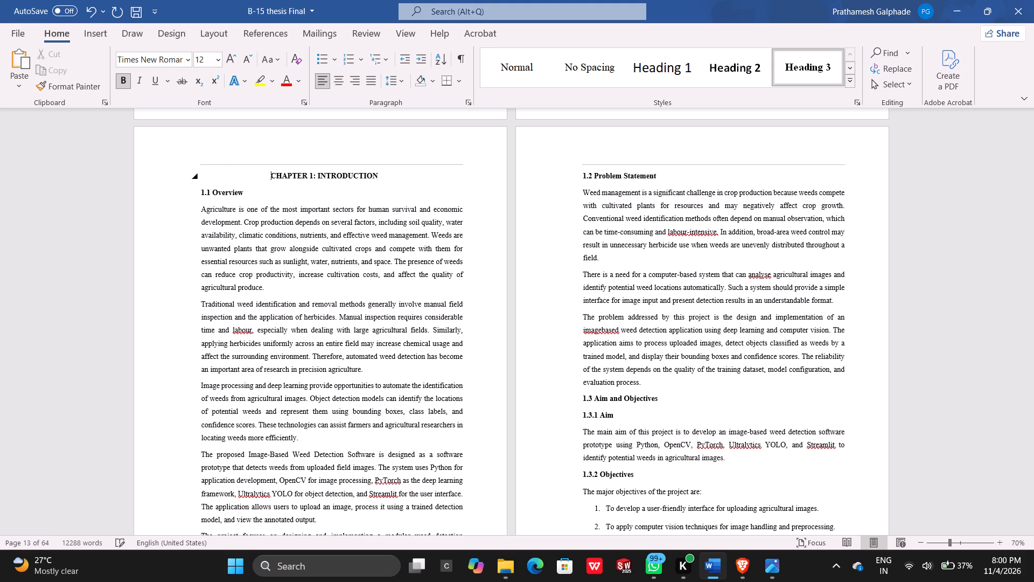
# Shift the CHAPTER 2 LITERATURE REVIEW heading to about the centre of the text width with leading spaces.
pyautogui.scroll(-20, 283, 189)
pyautogui.scroll(-1, 283, 189)
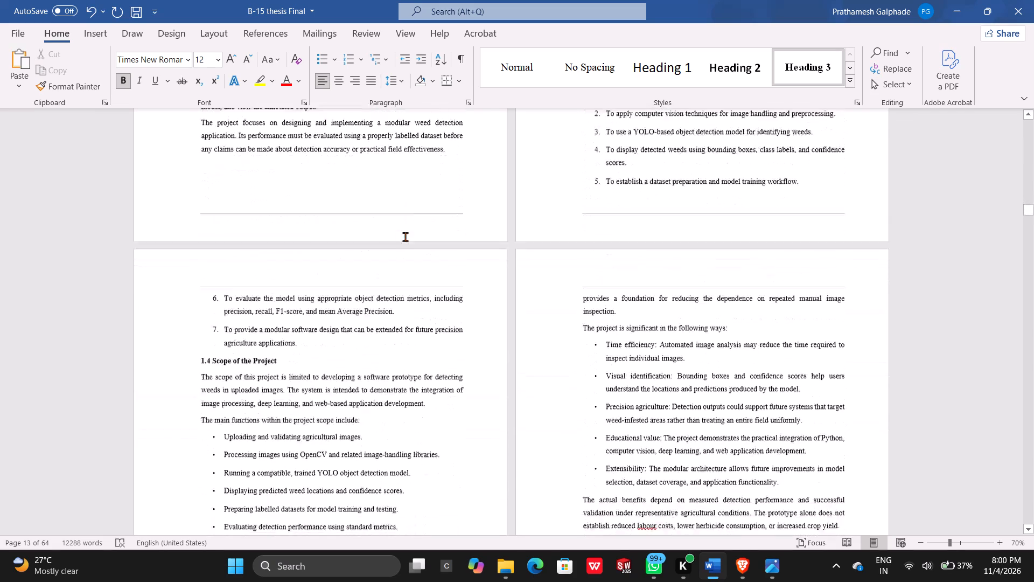
pyautogui.scroll(-19, 405, 237)
pyautogui.scroll(-5, 405, 237)
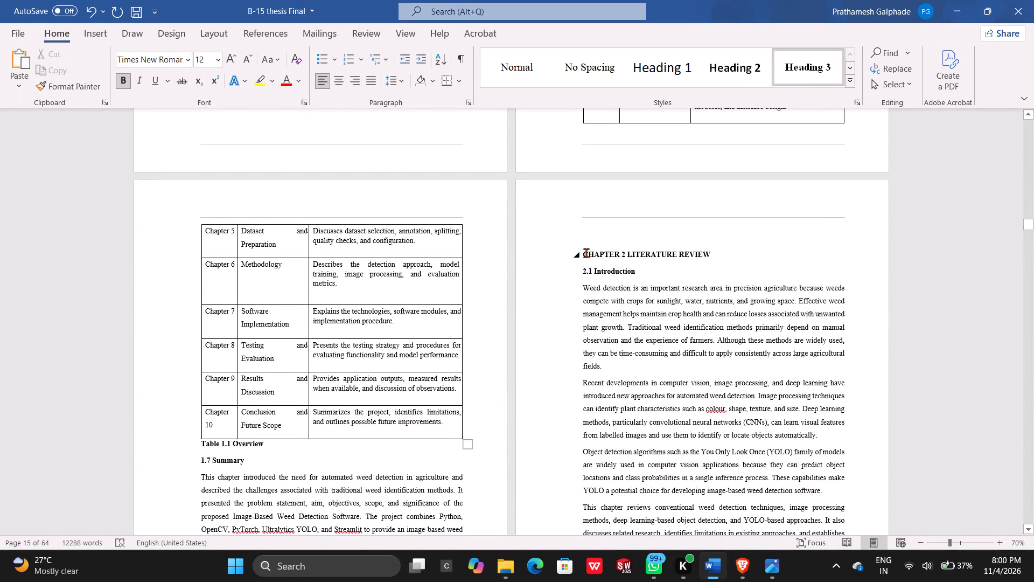
pyautogui.click(585, 254)
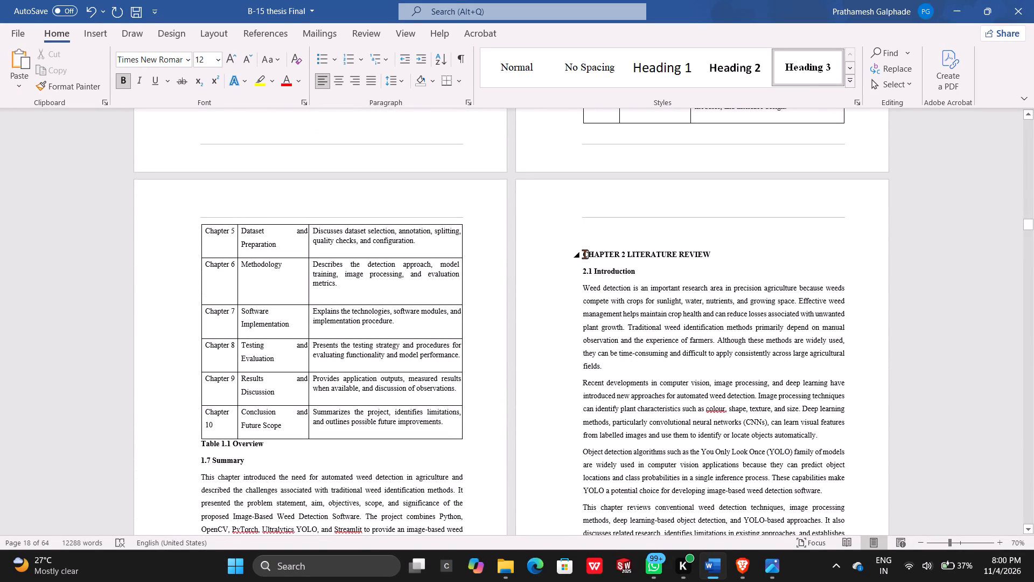
pyautogui.click(584, 254)
pyautogui.press('space')
pyautogui.press('space')
pyautogui.press('space')
pyautogui.press('space')
pyautogui.press('space')
pyautogui.press('space')
pyautogui.press('space')
pyautogui.press('space')
pyautogui.press('space')
pyautogui.press('space')
pyautogui.press('space')
pyautogui.press('space')
pyautogui.press('space')
pyautogui.press('space')
pyautogui.press('space')
pyautogui.press('space')
pyautogui.press('space')
pyautogui.press('space')
pyautogui.press('space')
pyautogui.press('space')
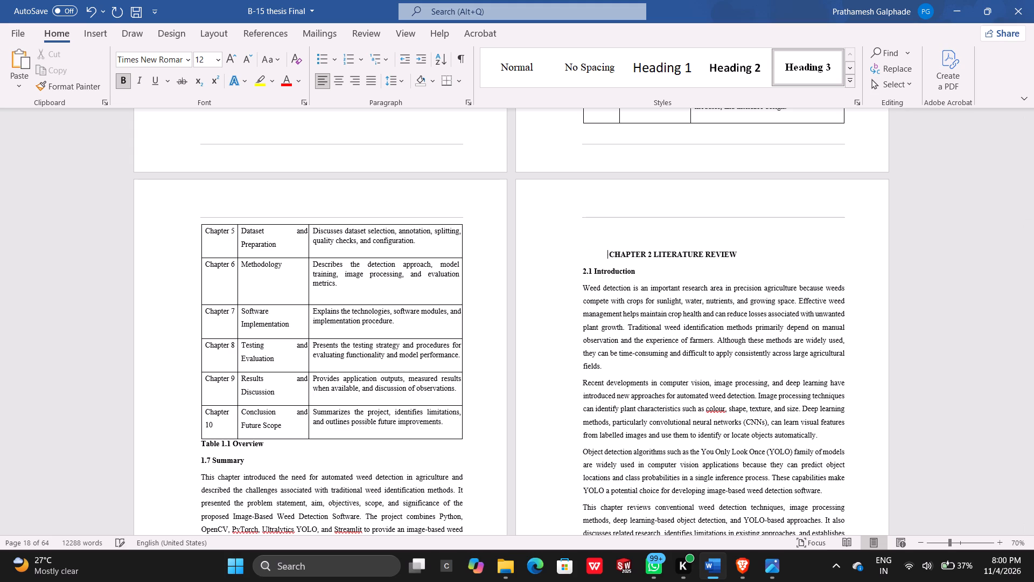
pyautogui.press('space')
pyautogui.press('space')
pyautogui.press('space')
pyautogui.press('space')
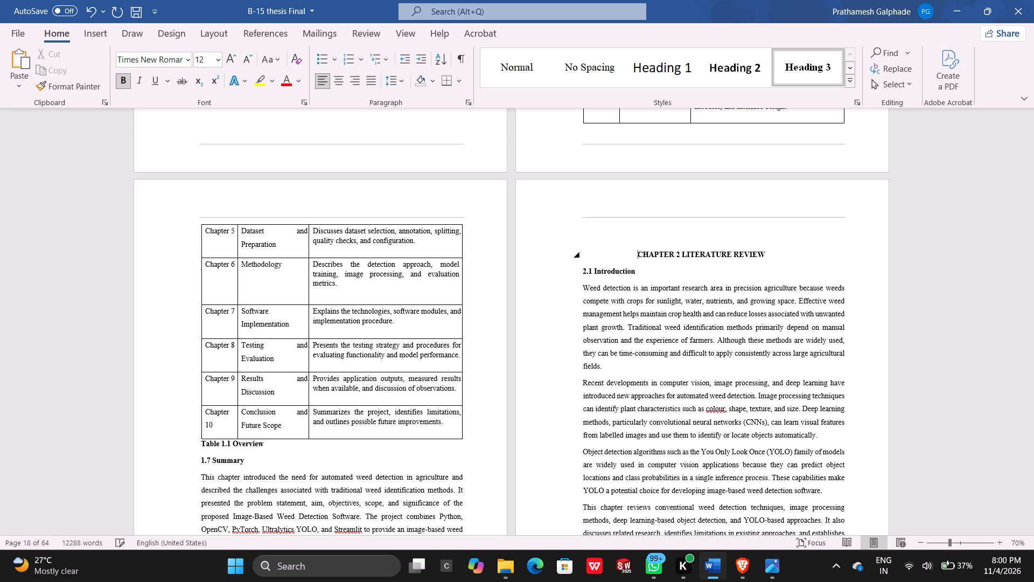
# Delete the leading spaces and the blank lines before the CHAPTER 5 DATASET AND PREPARATION heading.
pyautogui.scroll(-2, 584, 254)
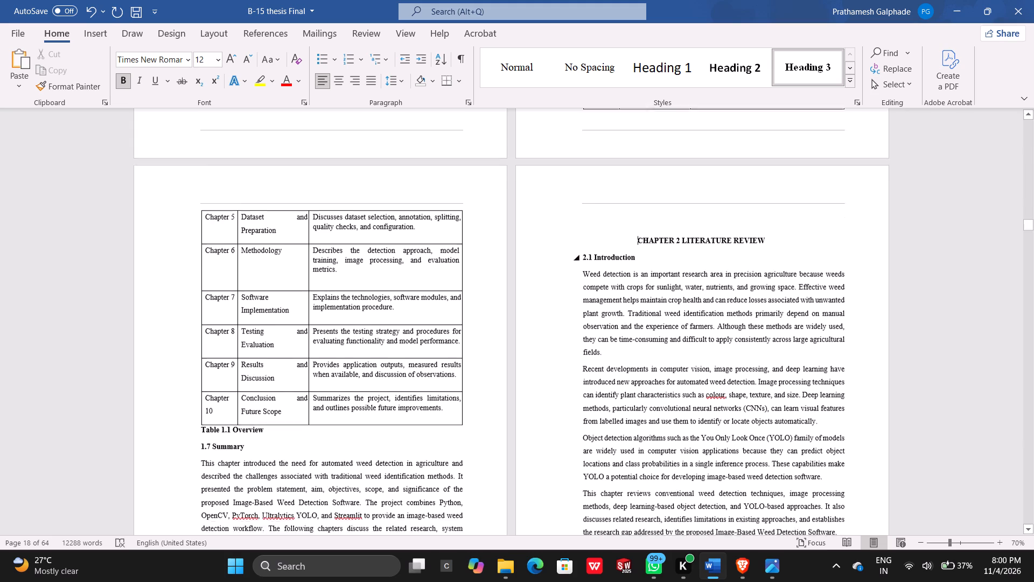
pyautogui.scroll(-20, 584, 254)
pyautogui.scroll(-9, 584, 254)
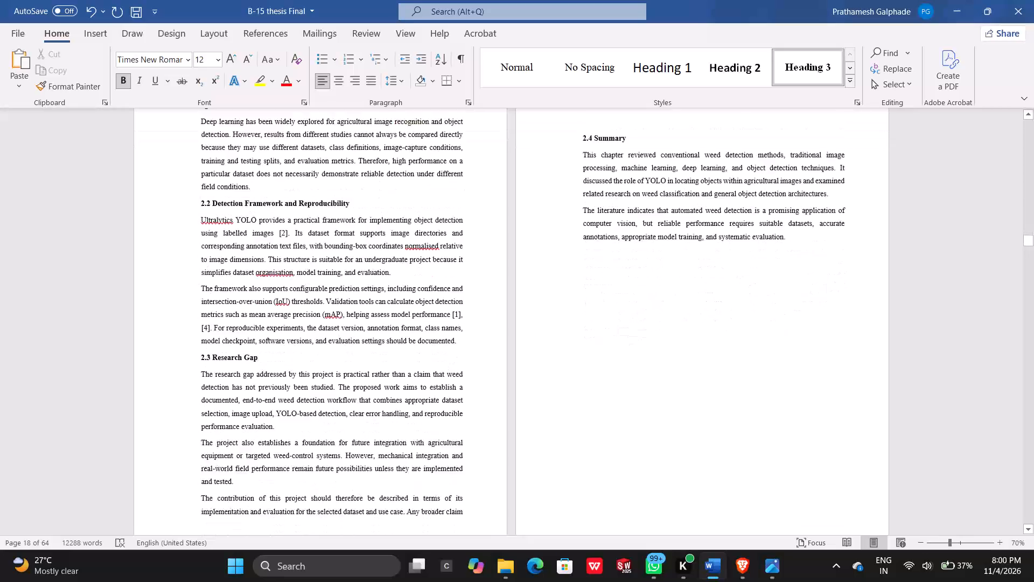
pyautogui.scroll(-14, 553, 264)
pyautogui.scroll(-17, 473, 258)
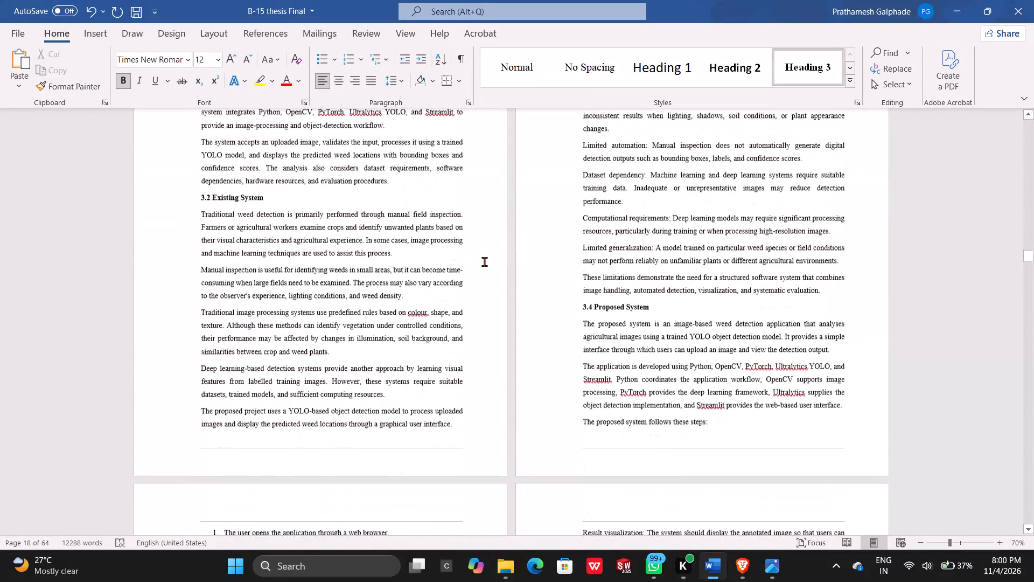
pyautogui.scroll(-8, 484, 261)
pyautogui.scroll(-20, 484, 261)
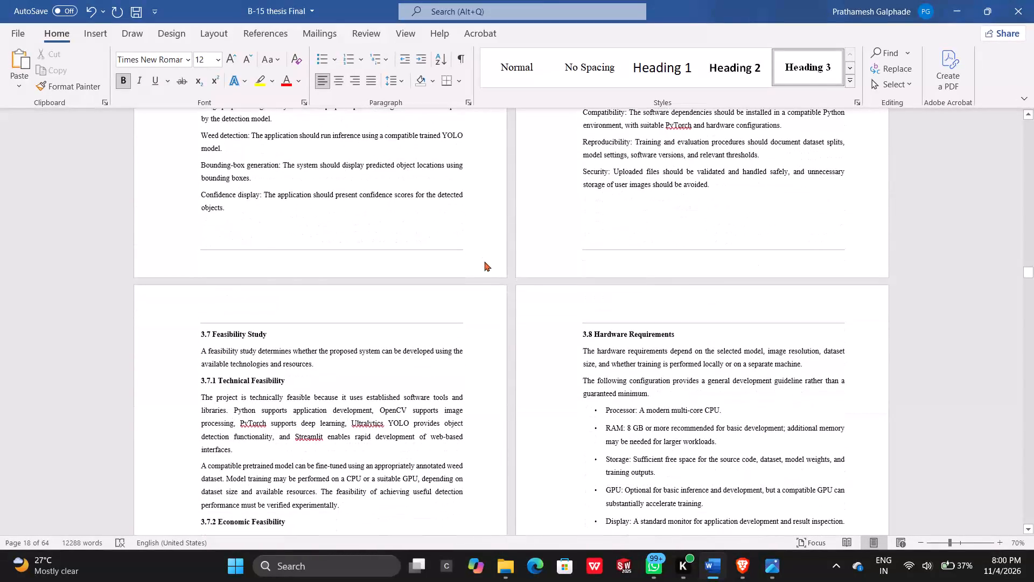
pyautogui.scroll(-6, 484, 261)
pyautogui.scroll(-20, 484, 261)
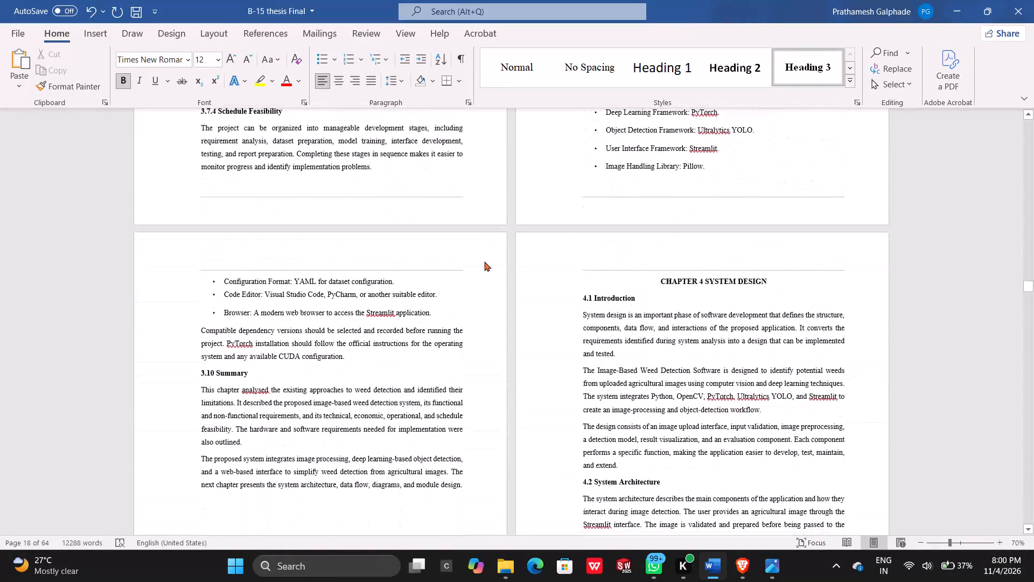
pyautogui.scroll(-20, 484, 261)
pyautogui.scroll(-13, 484, 261)
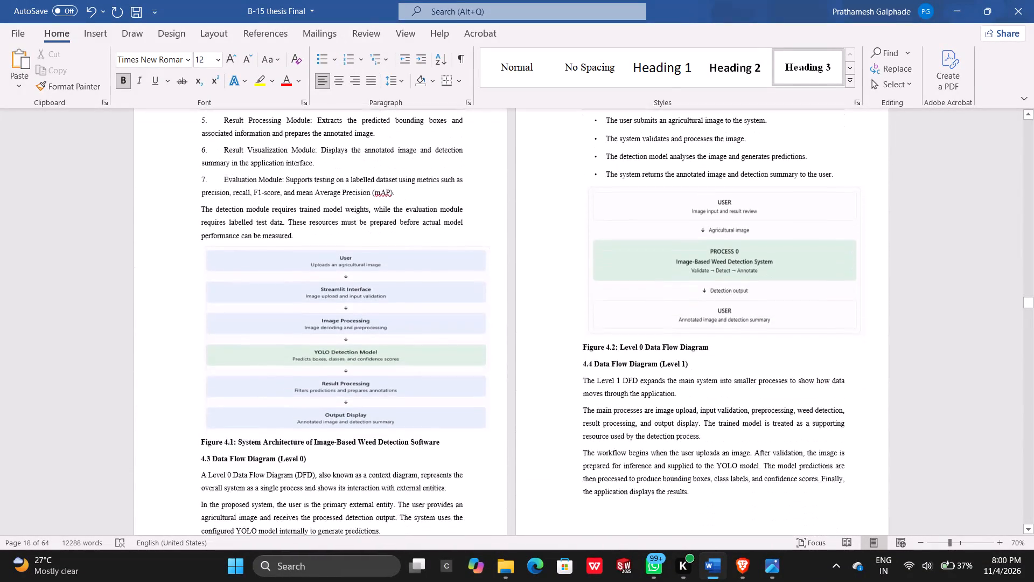
pyautogui.scroll(-12, 484, 261)
pyautogui.scroll(-14, 484, 261)
pyautogui.scroll(-7, 484, 261)
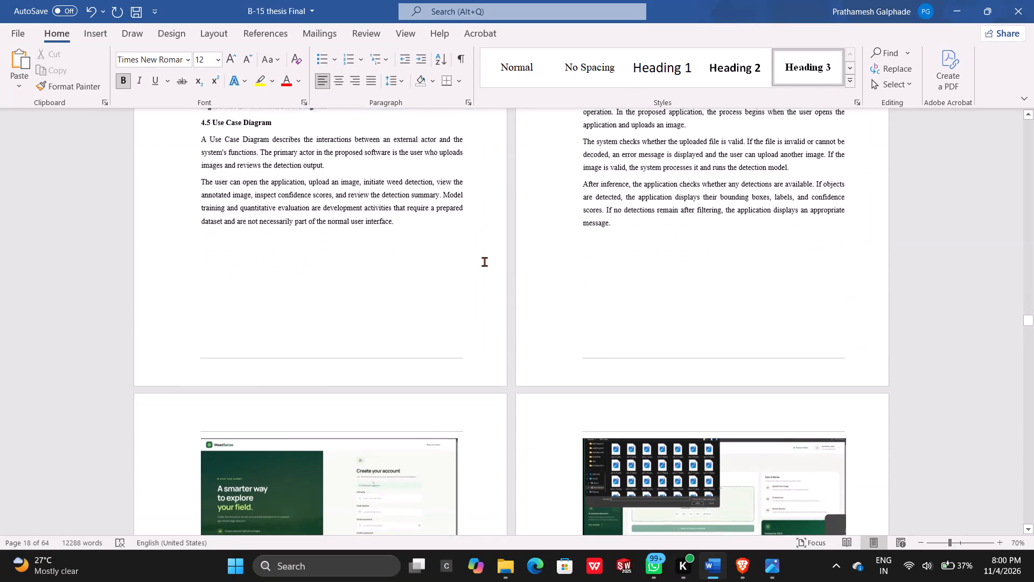
pyautogui.scroll(-14, 484, 261)
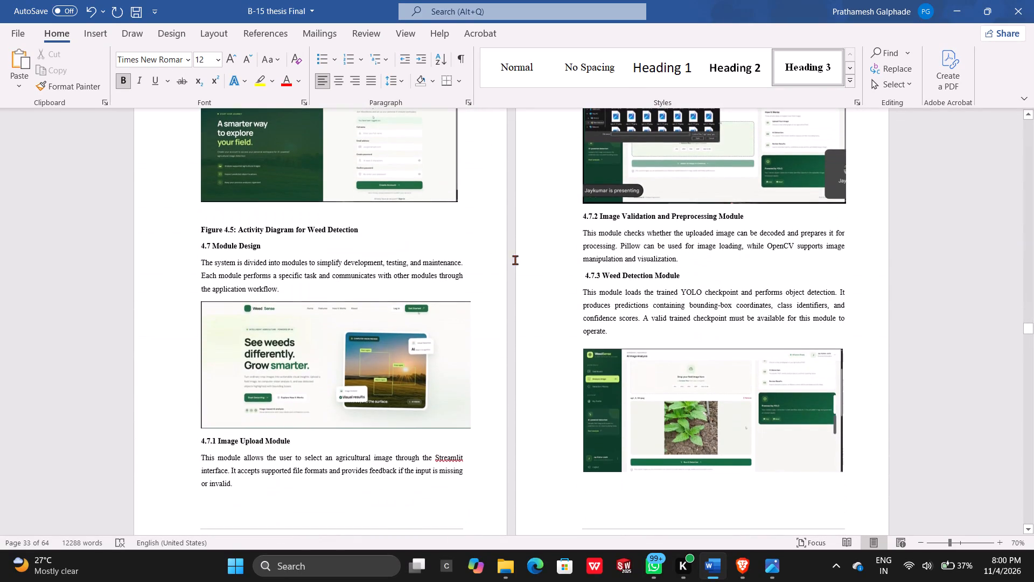
pyautogui.scroll(-19, 524, 260)
pyautogui.scroll(-13, 535, 258)
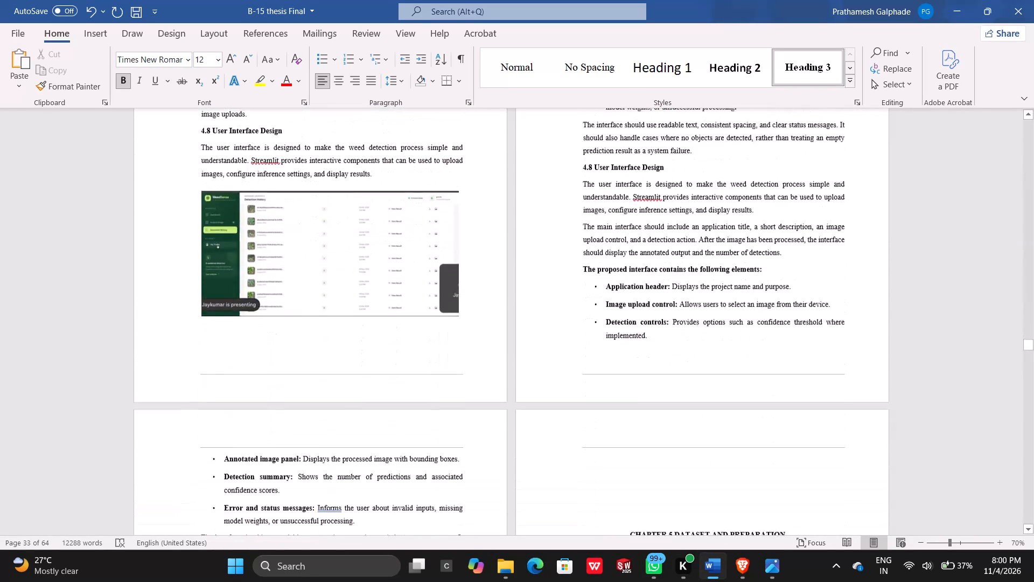
pyautogui.scroll(-7, 535, 258)
pyautogui.scroll(-5, 618, 320)
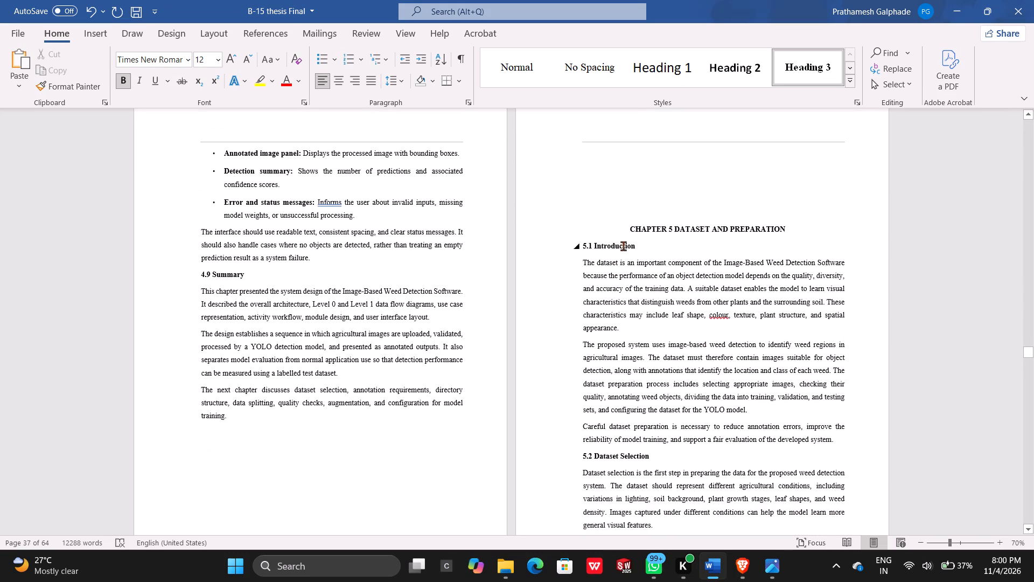
pyautogui.click(628, 232)
pyautogui.press('Up')
pyautogui.press('Up')
pyautogui.press('Up')
pyautogui.press('Up')
pyautogui.press('Up')
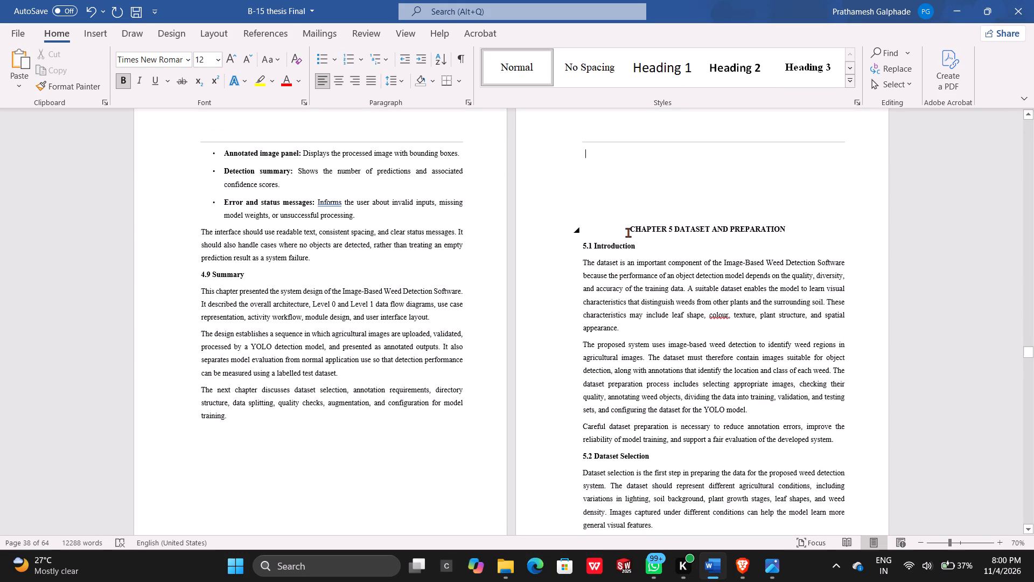
pyautogui.press('Down')
pyautogui.press('Down')
pyautogui.press('Down')
pyautogui.press('Down')
pyautogui.press('Down')
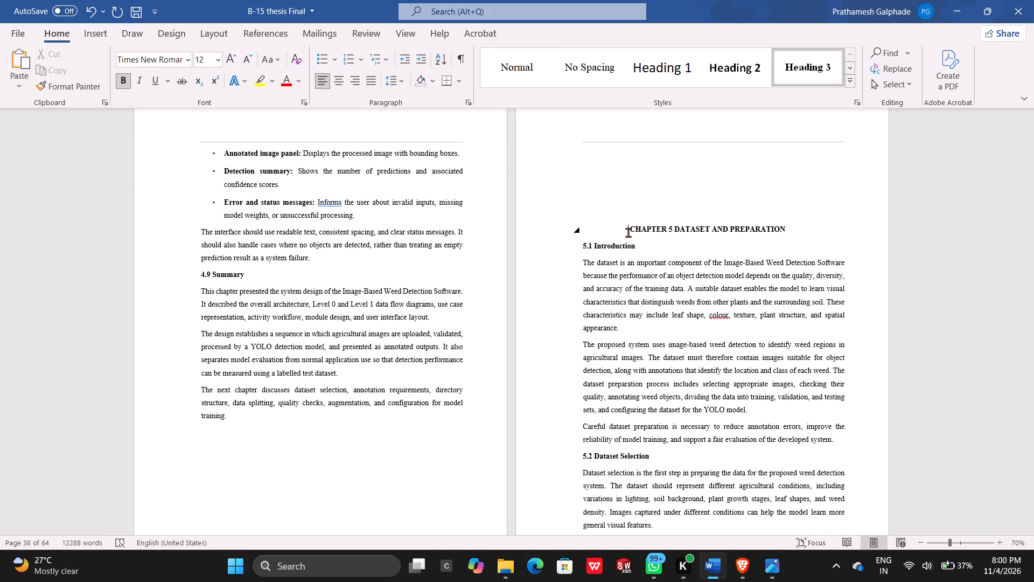
pyautogui.press('BackSpace')
pyautogui.press('BackSpace')
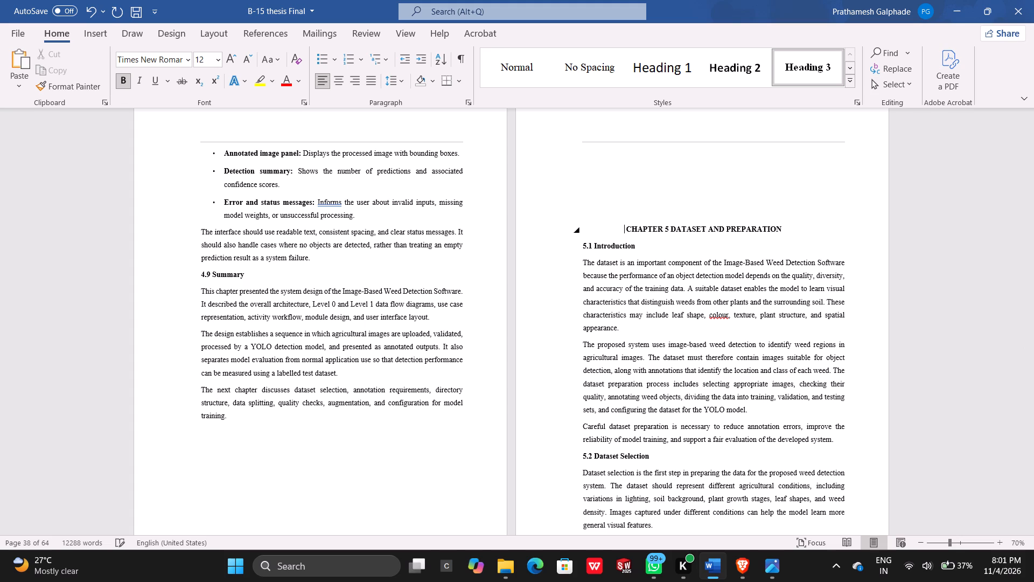
pyautogui.press('BackSpace')
pyautogui.press('BackSpace')
pyautogui.press('BackSpace')
pyautogui.press('BackSpace')
pyautogui.press('BackSpace')
pyautogui.press('BackSpace')
pyautogui.press('BackSpace')
pyautogui.press('BackSpace')
pyautogui.press('BackSpace')
pyautogui.press('BackSpace')
pyautogui.press('BackSpace')
pyautogui.press('BackSpace')
pyautogui.press('BackSpace')
pyautogui.press('BackSpace')
pyautogui.press('BackSpace')
pyautogui.press('BackSpace')
pyautogui.press('BackSpace')
pyautogui.press('BackSpace')
pyautogui.press('BackSpace')
pyautogui.press('BackSpace')
pyautogui.press('BackSpace')
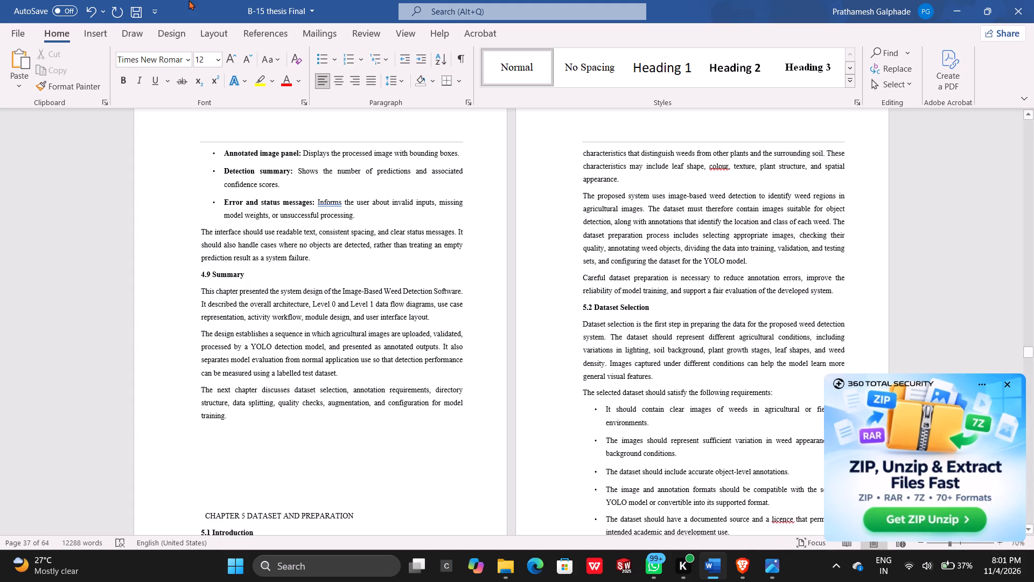
# Undo the recent deletions before the CHAPTER 5 DATASET AND PREPARATION heading until it is back at the start of its own page.
pyautogui.click(93, 12)
pyautogui.click(93, 12)
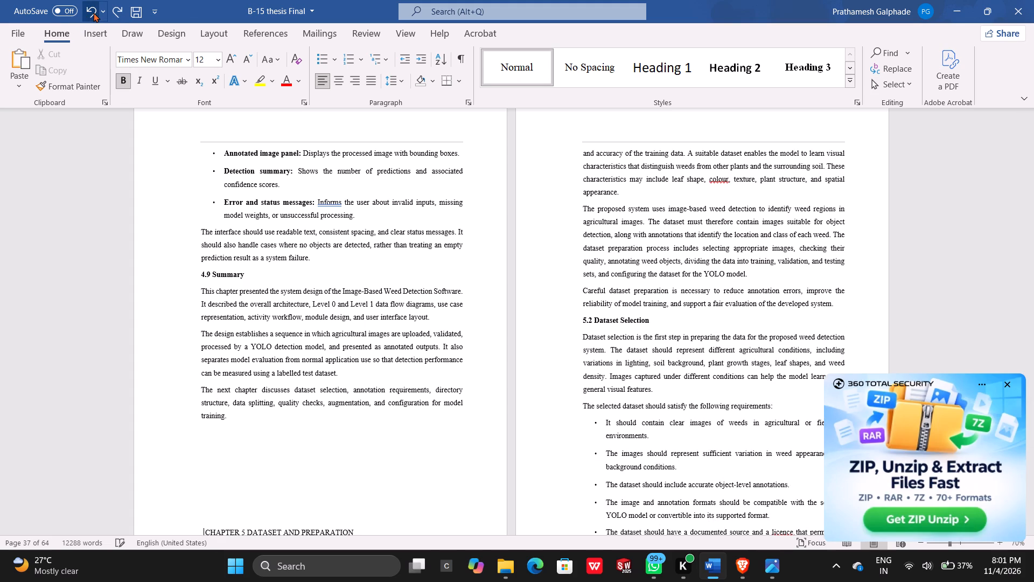
pyautogui.click(93, 12)
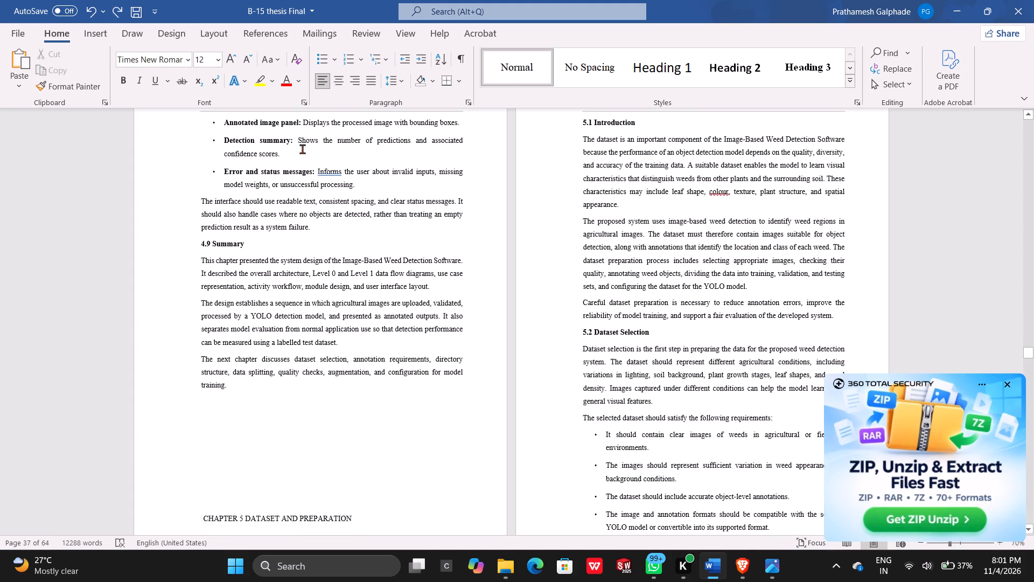
pyautogui.scroll(4, 311, 158)
pyautogui.click(93, 16)
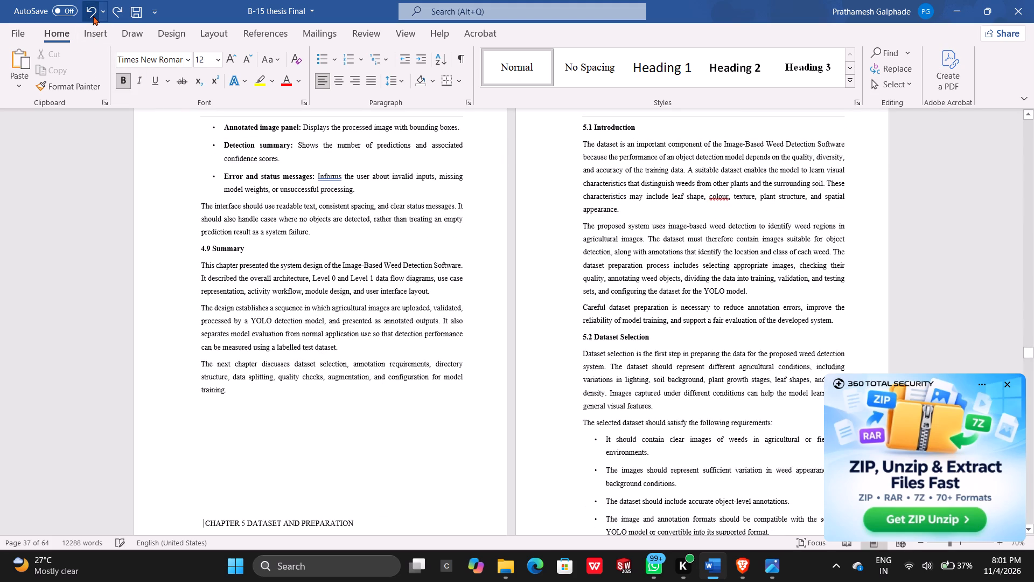
pyautogui.click(93, 16)
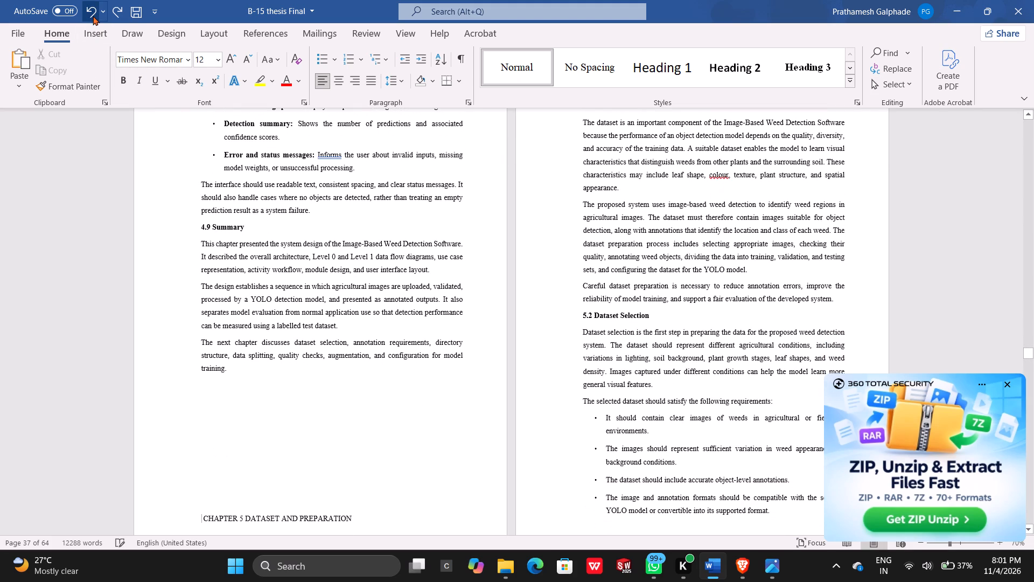
pyautogui.click(93, 16)
pyautogui.click(93, 16)
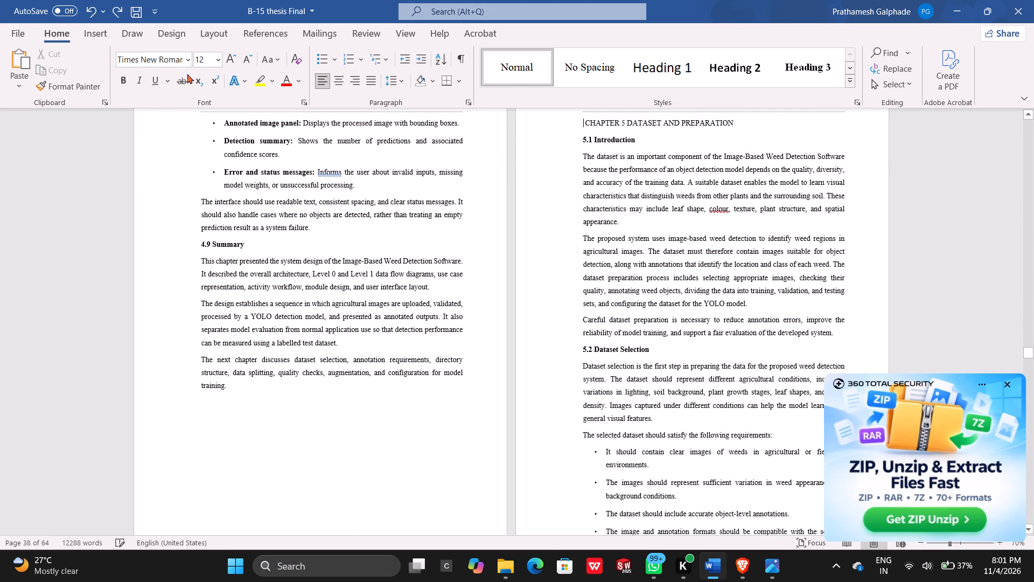
# Make the CHAPTER 5 DATASET AND PREPARATION heading bold.
pyautogui.scroll(3, 364, 151)
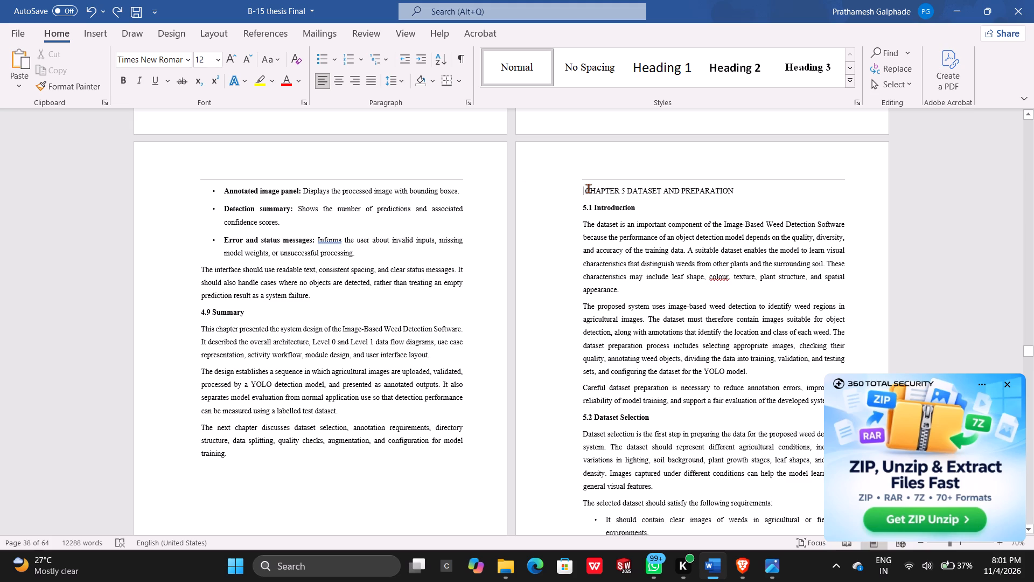
pyautogui.moveTo(585, 190); pyautogui.dragTo(722, 193)
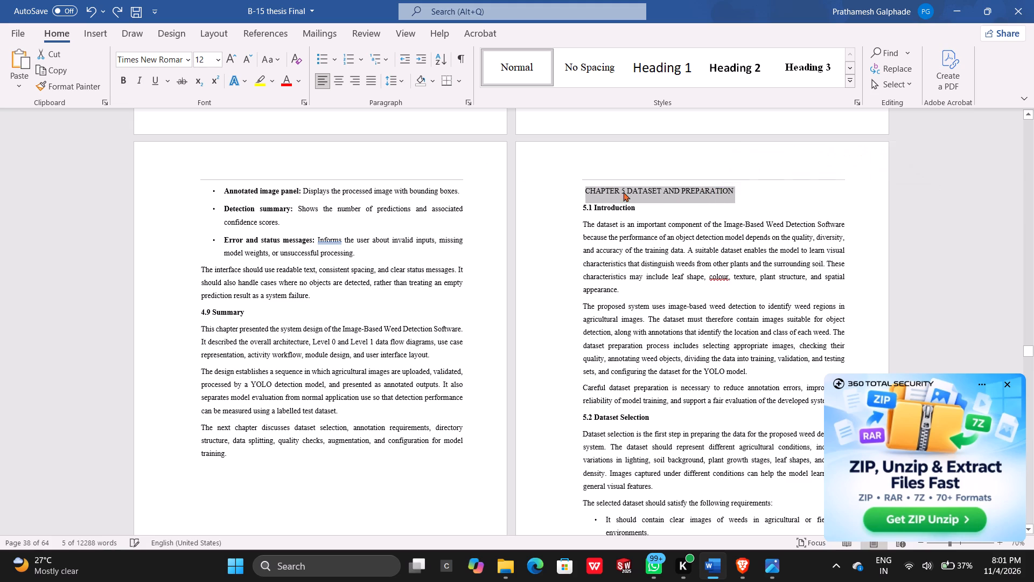
pyautogui.click(118, 81)
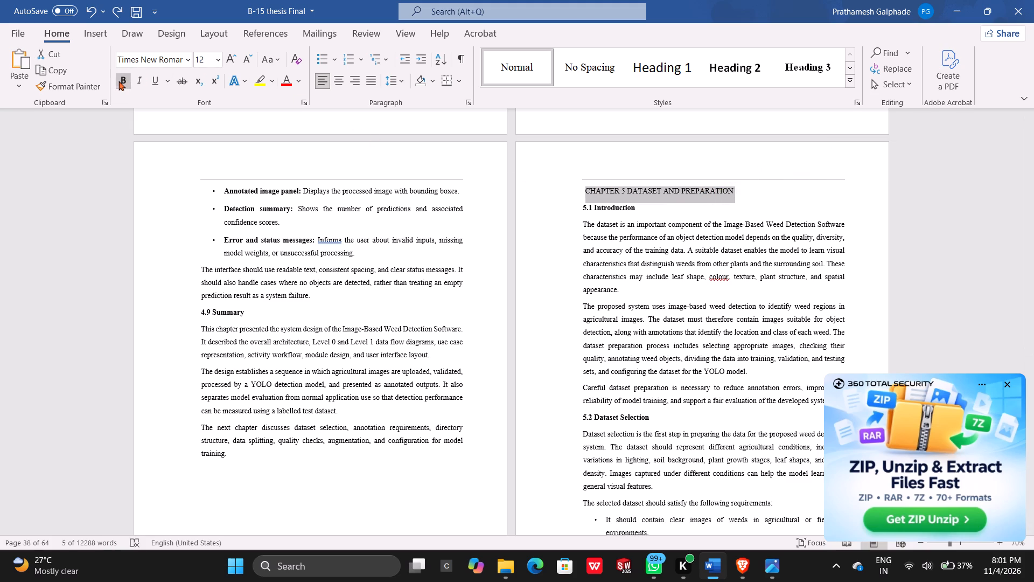
# Shift the CHAPTER 5 DATASET AND PREPARATION heading to about the centre of the text width with leading spaces, dismissing the advertising pop-up.
pyautogui.click(581, 190)
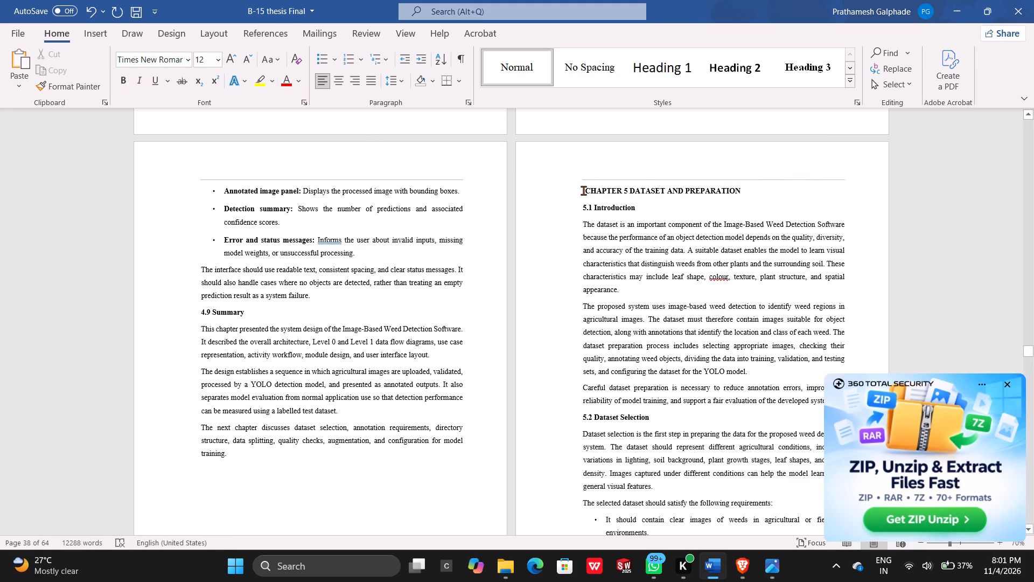
pyautogui.press('space')
pyautogui.press('space')
pyautogui.press('space')
pyautogui.press('space')
pyautogui.press('space')
pyautogui.press('space')
pyautogui.press('space')
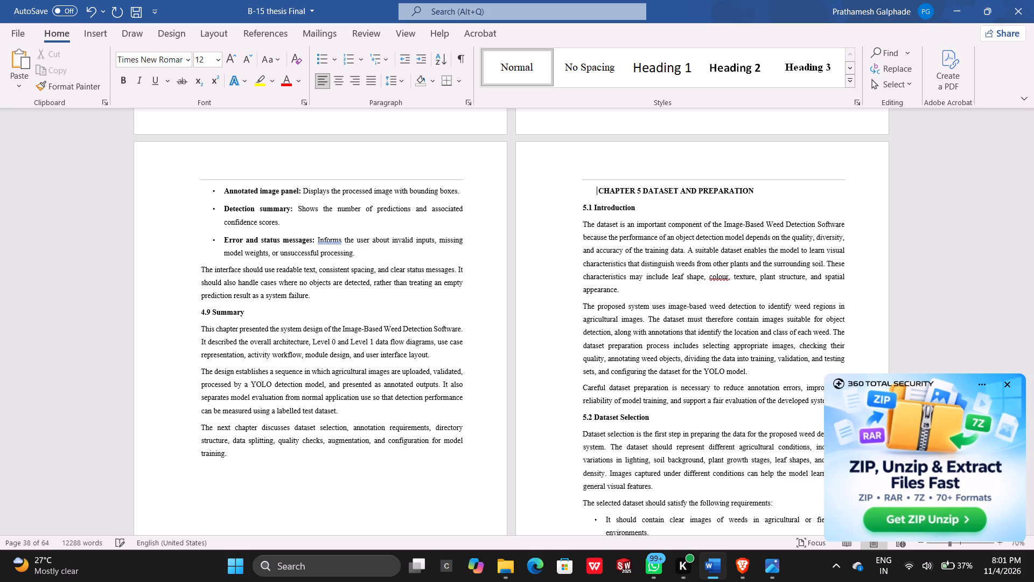
pyautogui.press('space')
pyautogui.press('space')
pyautogui.press('space')
pyautogui.press('space')
pyautogui.press('space')
pyautogui.press('space')
pyautogui.press('space')
pyautogui.press('space')
pyautogui.press('space')
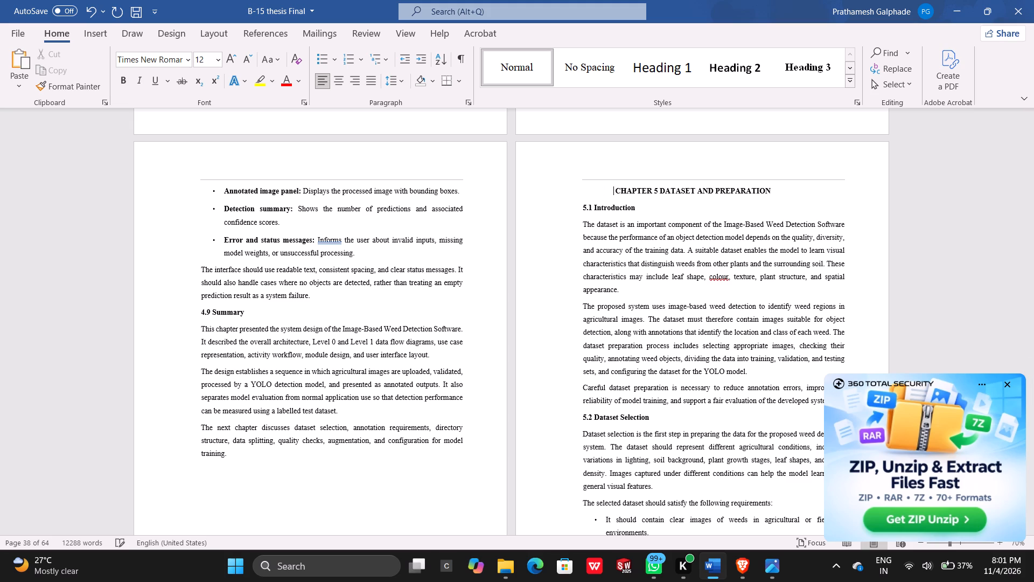
pyautogui.press('space')
pyautogui.press('space')
pyautogui.press('space')
pyautogui.press('space')
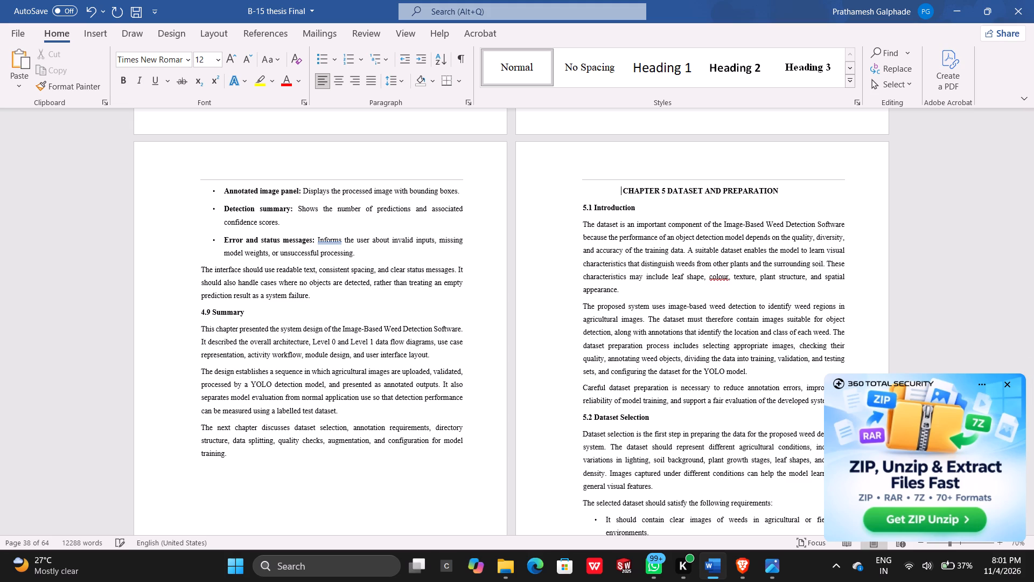
pyautogui.press('space')
pyautogui.press('space')
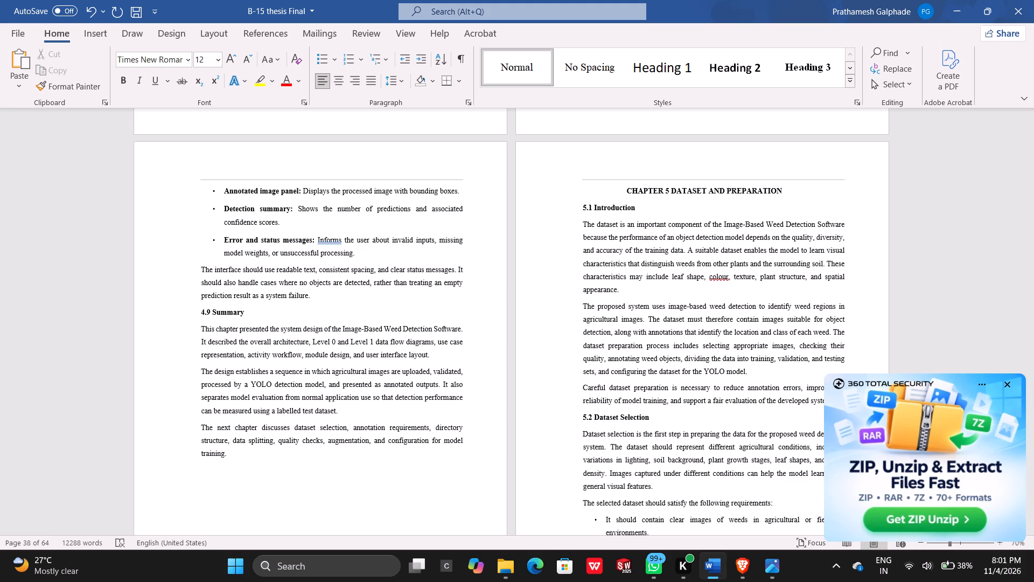
pyautogui.click(1005, 384)
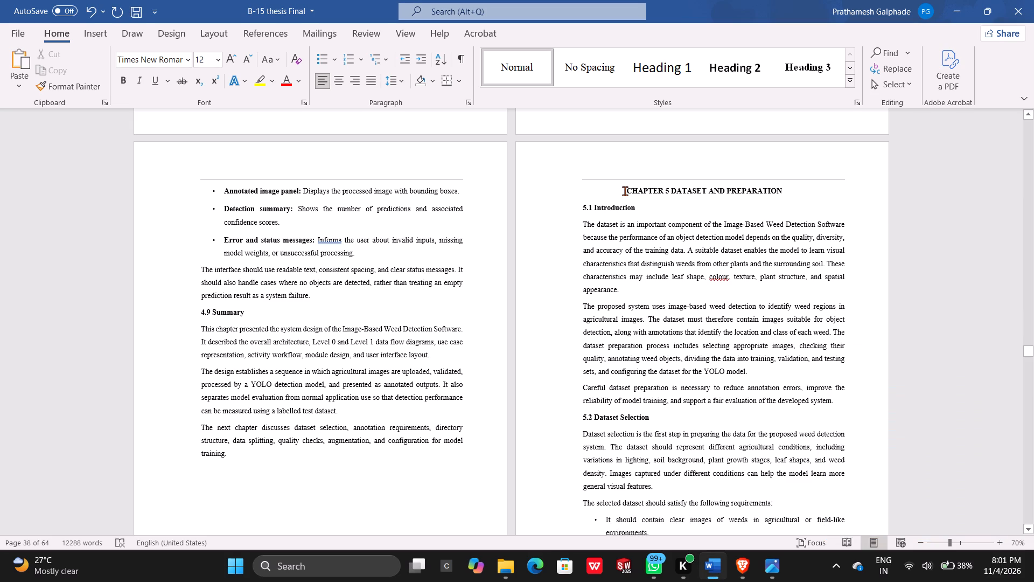
pyautogui.press('space')
# Insert a line break before the CHAPTER 6 METHODOLOGY heading to move it onto the following page.
pyautogui.scroll(-16, 633, 208)
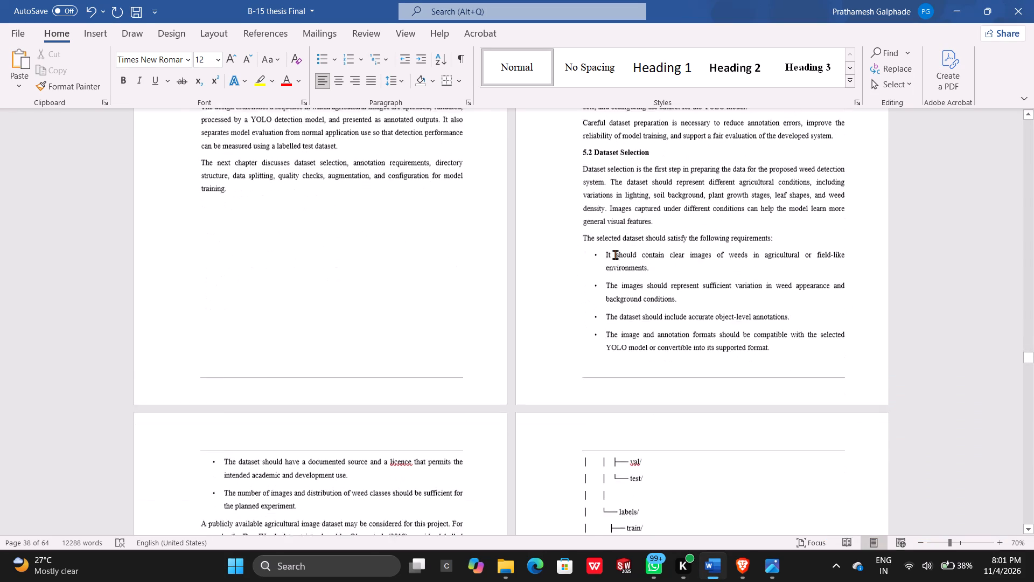
pyautogui.scroll(-16, 615, 254)
pyautogui.scroll(-15, 611, 259)
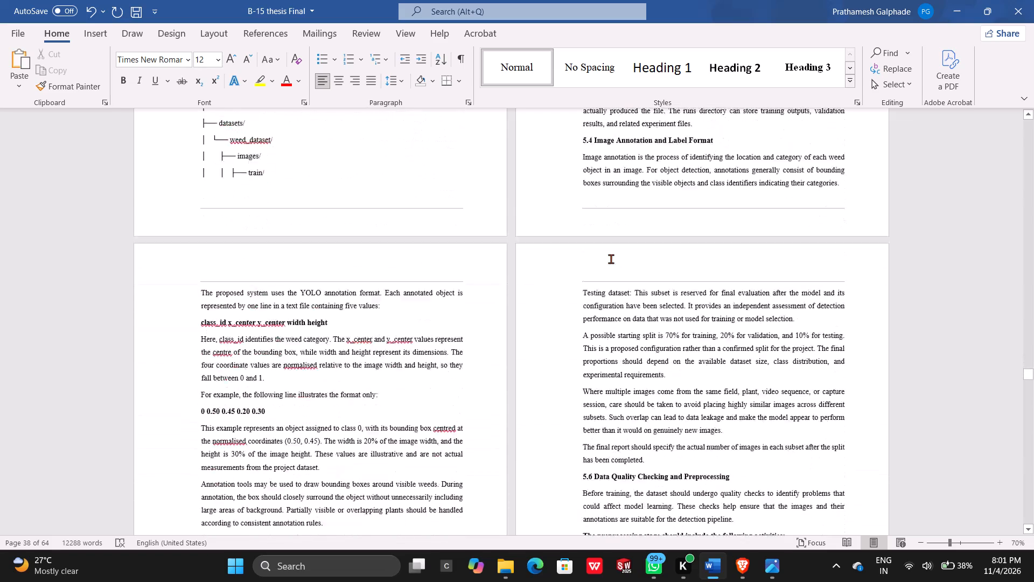
pyautogui.scroll(-20, 611, 259)
pyautogui.scroll(-5, 611, 259)
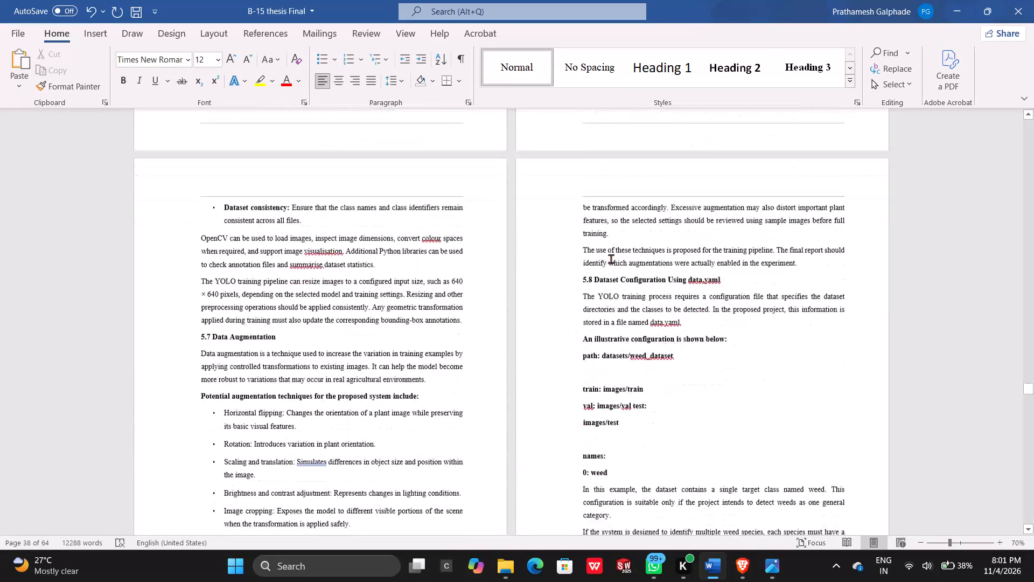
pyautogui.scroll(-20, 611, 259)
pyautogui.scroll(-15, 611, 259)
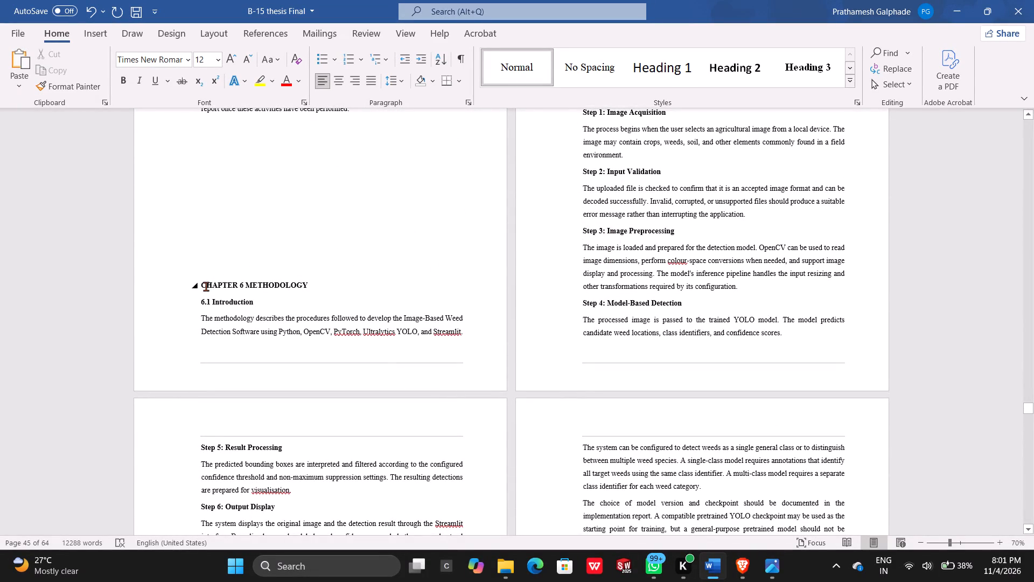
pyautogui.click(201, 285)
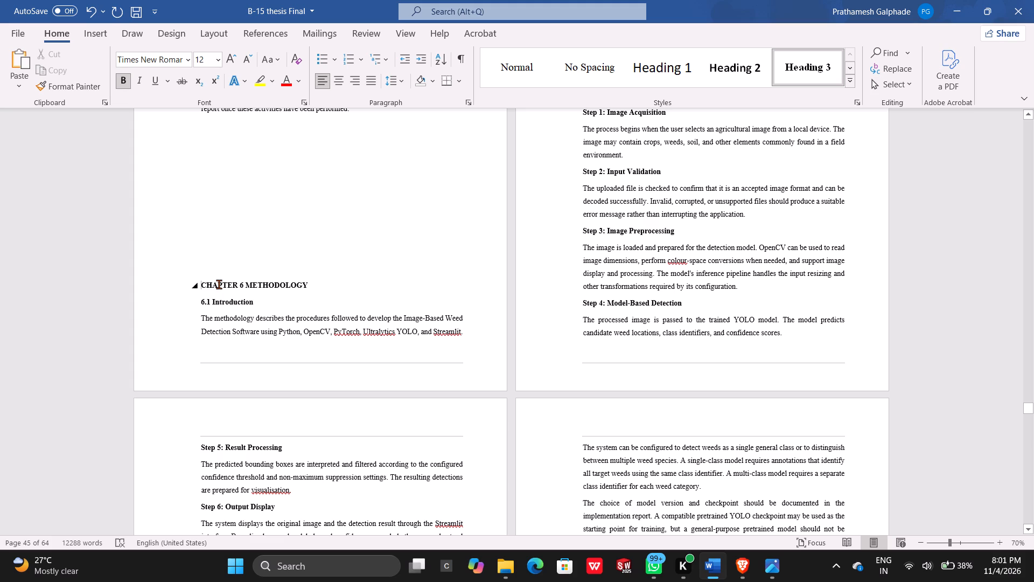
pyautogui.press('Return')
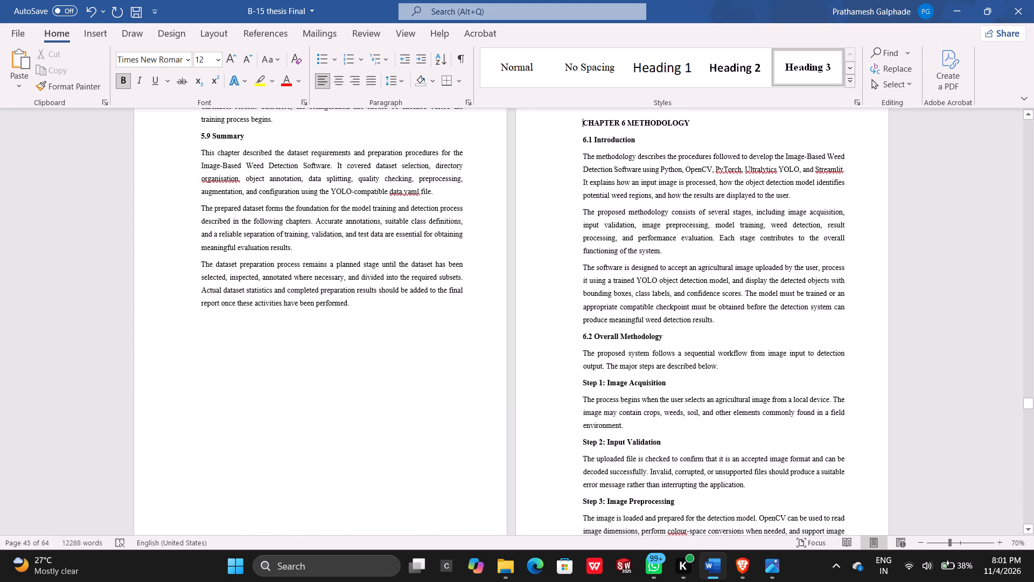
# Shift the CHAPTER 6 METHODOLOGY heading to about the centre of the text width with leading spaces.
pyautogui.scroll(3, 405, 320)
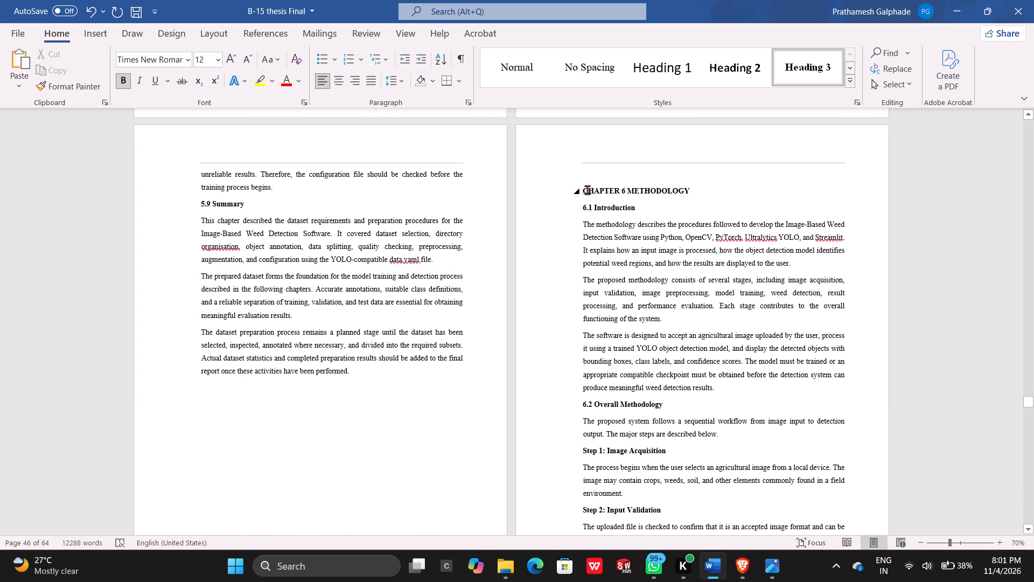
pyautogui.press('space')
pyautogui.press('space')
pyautogui.press('space')
pyautogui.press('space')
pyautogui.press('space')
pyautogui.press('space')
pyautogui.press('space')
pyautogui.press('space')
pyautogui.press('space')
pyautogui.press('space')
pyautogui.press('space')
pyautogui.press('space')
pyautogui.press('space')
pyautogui.press('space')
pyautogui.press('space')
pyautogui.press('space')
pyautogui.press('space')
pyautogui.press('space')
pyautogui.press('space')
pyautogui.press('space')
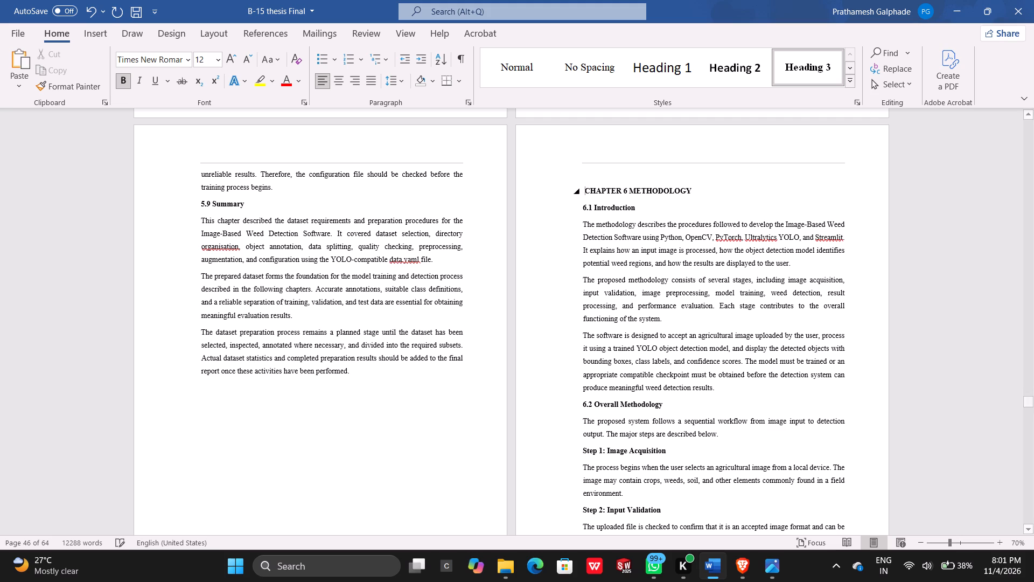
pyautogui.press('space')
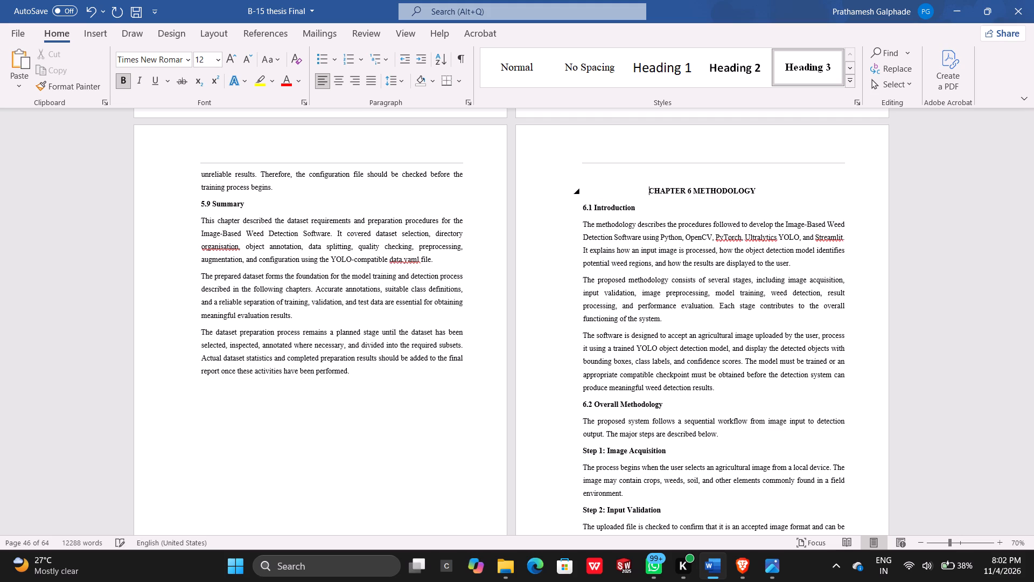
pyautogui.press('space')
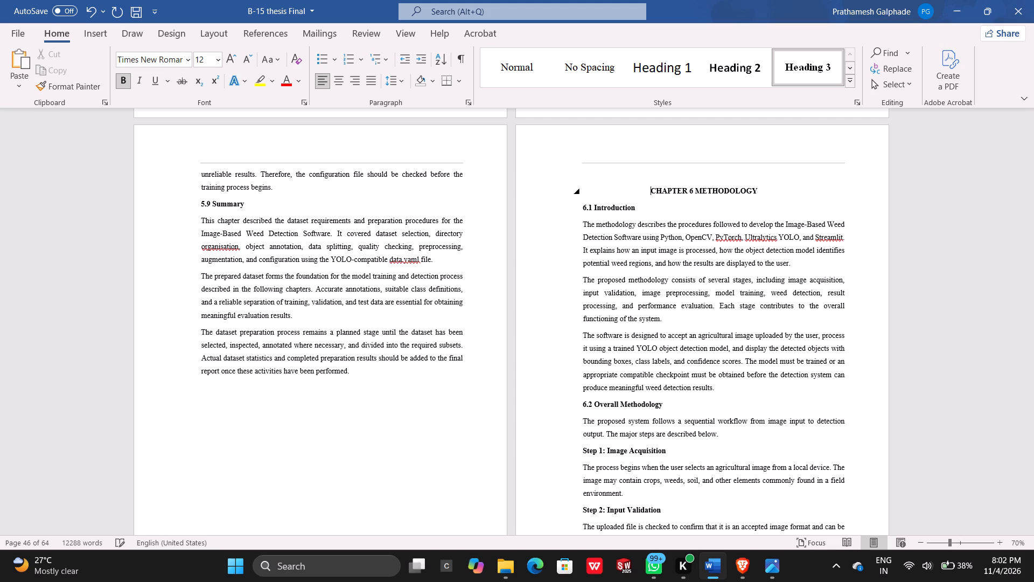
# Delete blank lines above the CHAPTER 7 SOFTWARE IMPLEMENTATION heading to bring it closer to the top of its page.
pyautogui.scroll(-19, 583, 188)
pyautogui.scroll(-10, 584, 250)
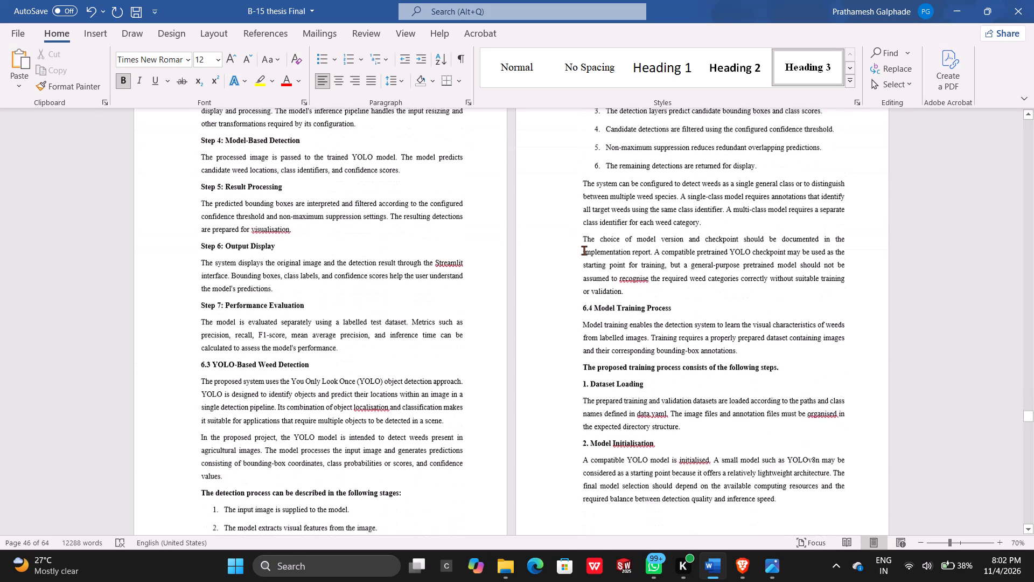
pyautogui.scroll(-11, 584, 250)
pyautogui.scroll(-20, 584, 250)
pyautogui.scroll(-4, 584, 250)
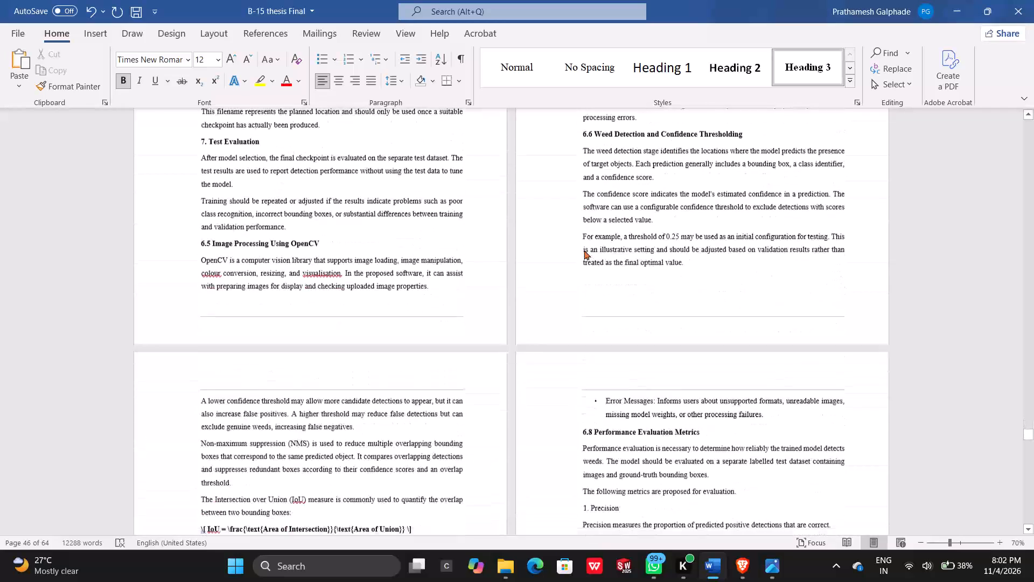
pyautogui.scroll(-20, 584, 250)
pyautogui.scroll(-19, 584, 250)
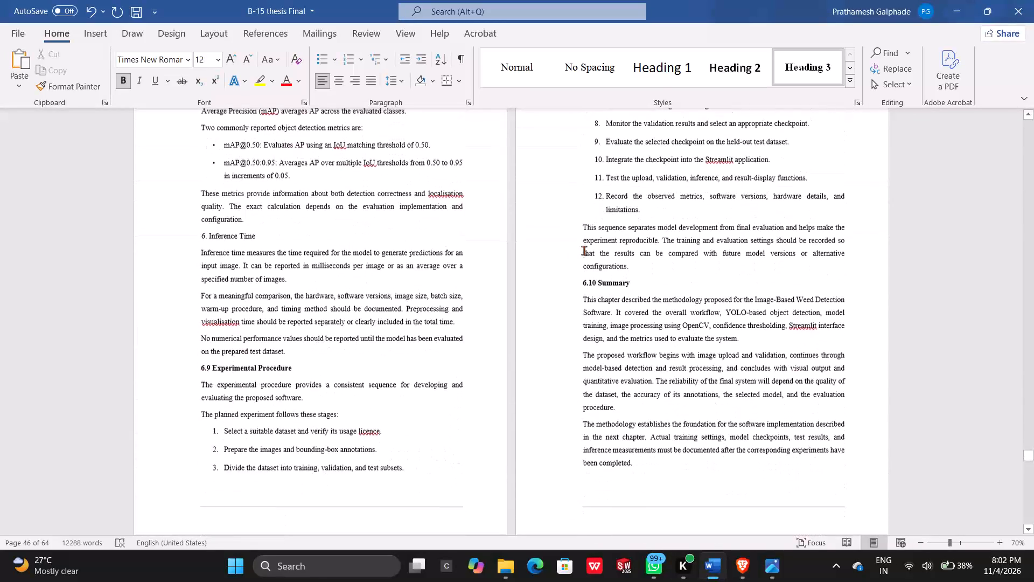
pyautogui.scroll(-12, 584, 250)
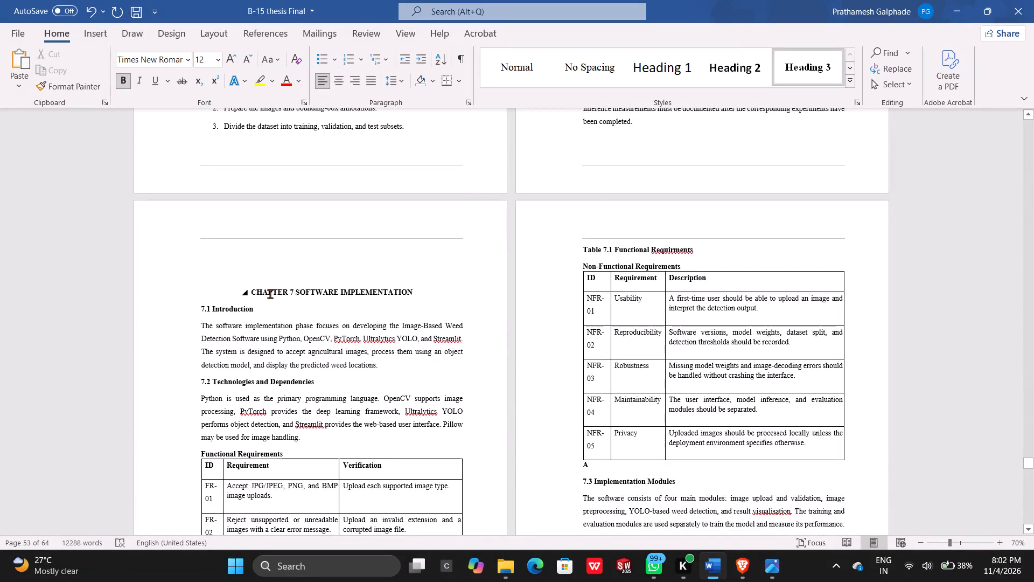
pyautogui.click(251, 290)
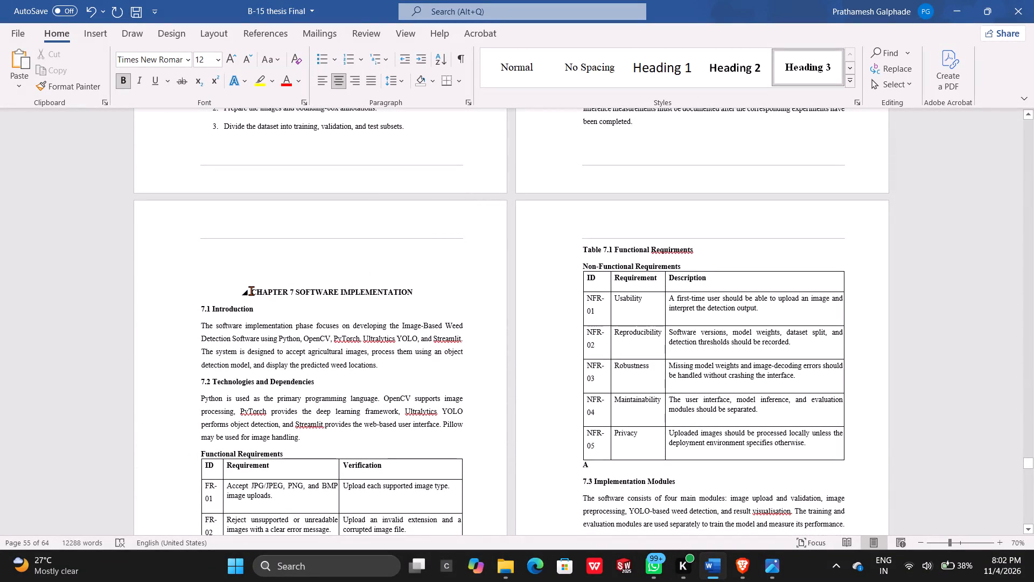
pyautogui.press('BackSpace')
pyautogui.press('BackSpace')
pyautogui.press('BackSpace')
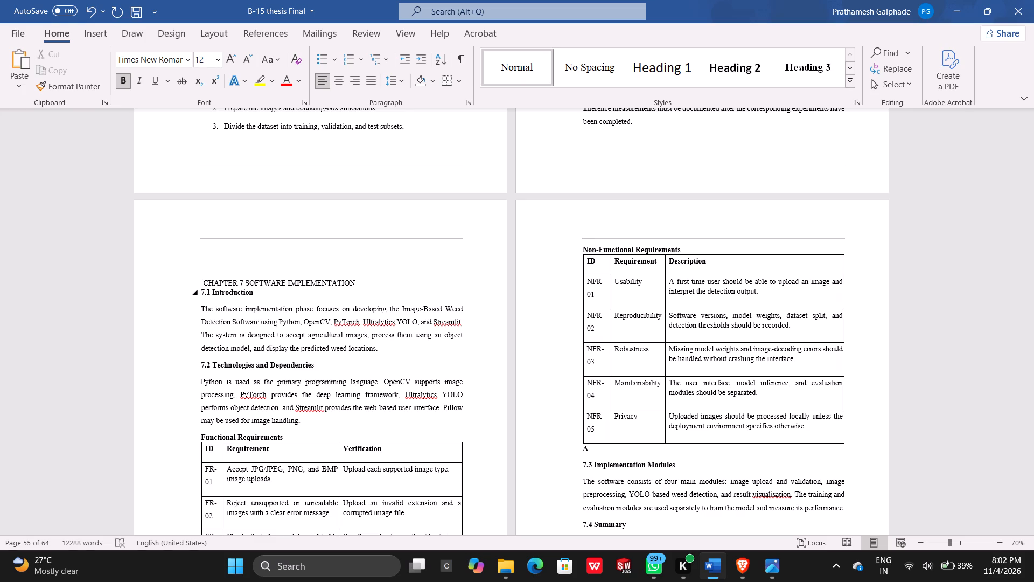
pyautogui.press('Return')
pyautogui.press('Return')
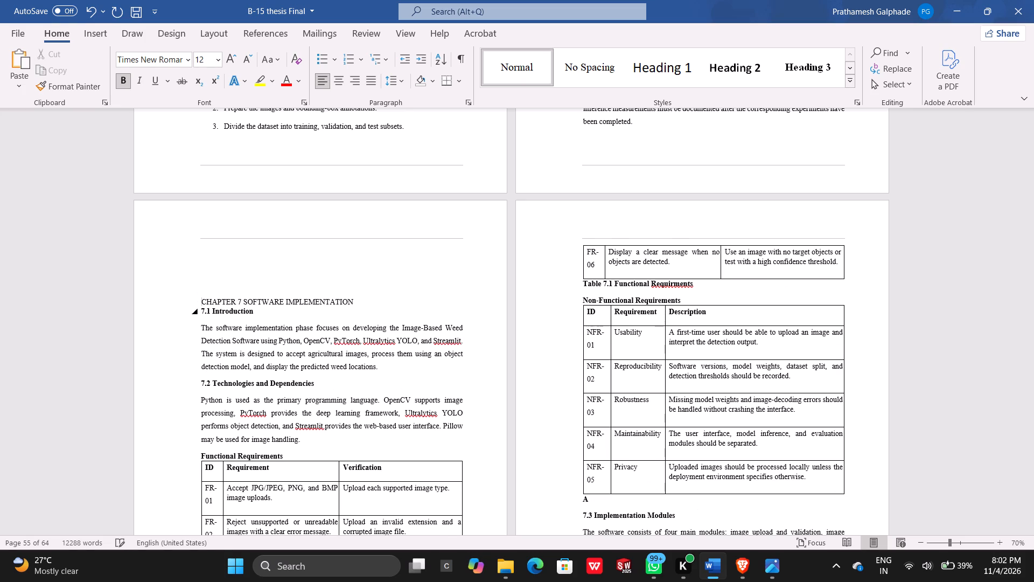
pyautogui.press('BackSpace')
pyautogui.press('BackSpace')
pyautogui.press('BackSpace')
pyautogui.press('BackSpace')
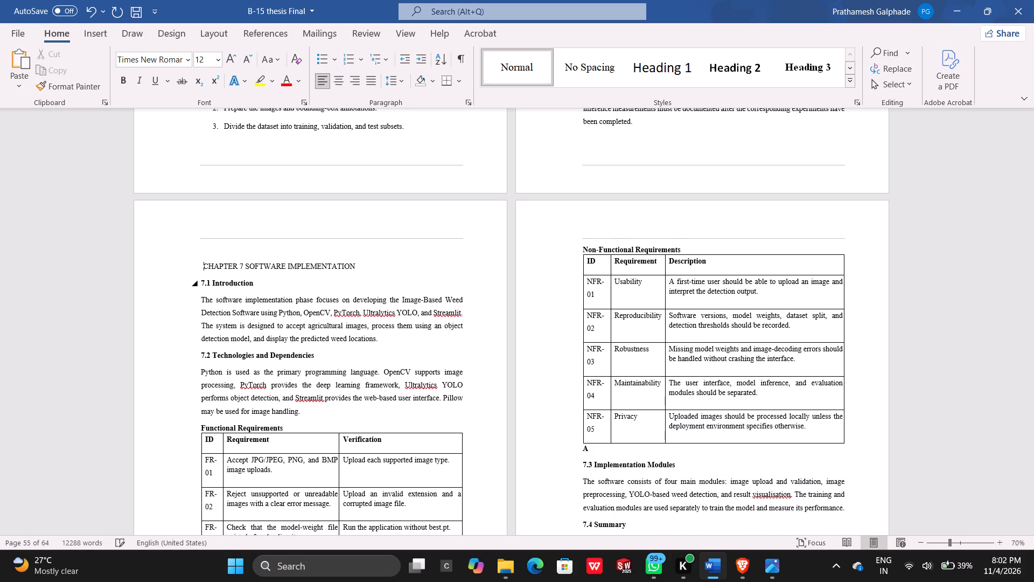
pyautogui.press('BackSpace')
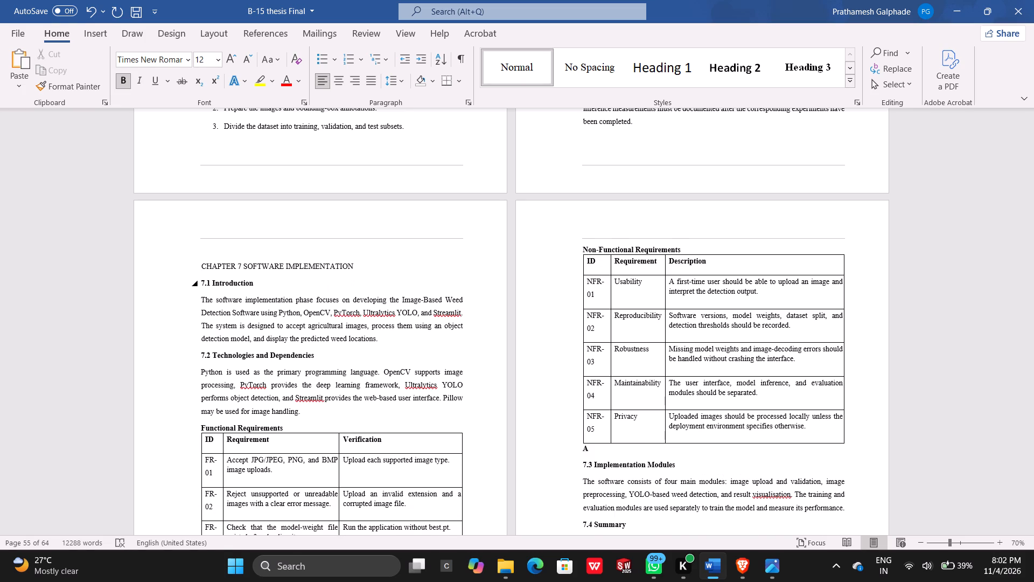
# Make the CHAPTER 7 SOFTWARE IMPLEMENTATION heading bold.
pyautogui.click(120, 81)
pyautogui.moveTo(201, 264); pyautogui.dragTo(285, 264)
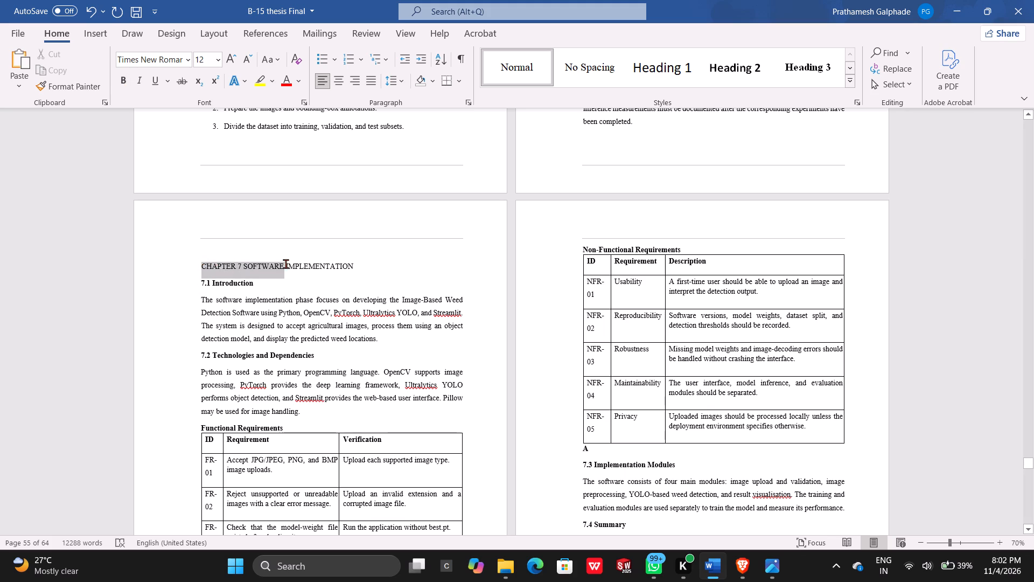
pyautogui.moveTo(285, 264); pyautogui.dragTo(338, 268)
pyautogui.click(128, 79)
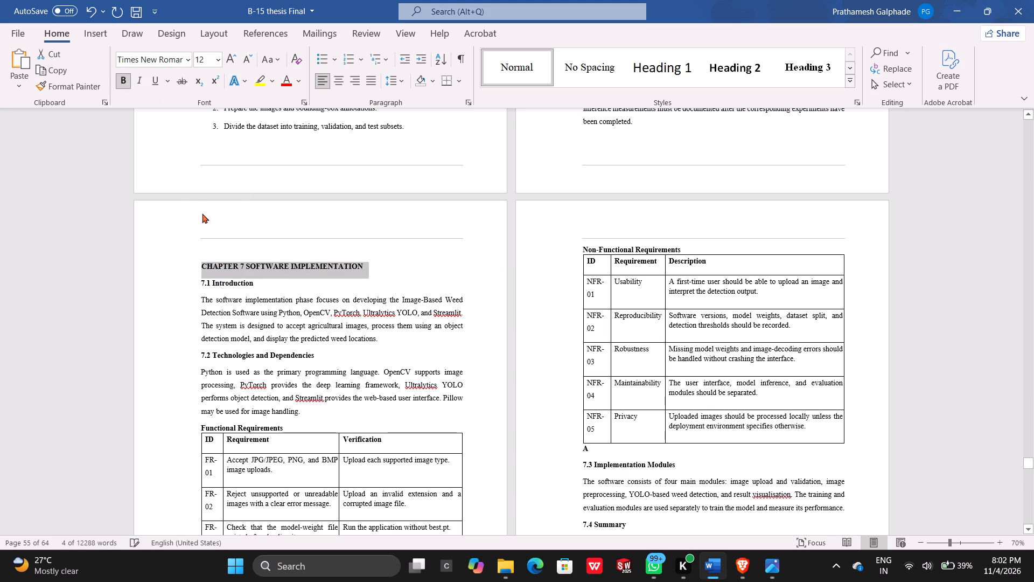
# Shift the CHAPTER 7 SOFTWARE IMPLEMENTATION heading to about the centre of the text width with leading spaces.
pyautogui.click(203, 264)
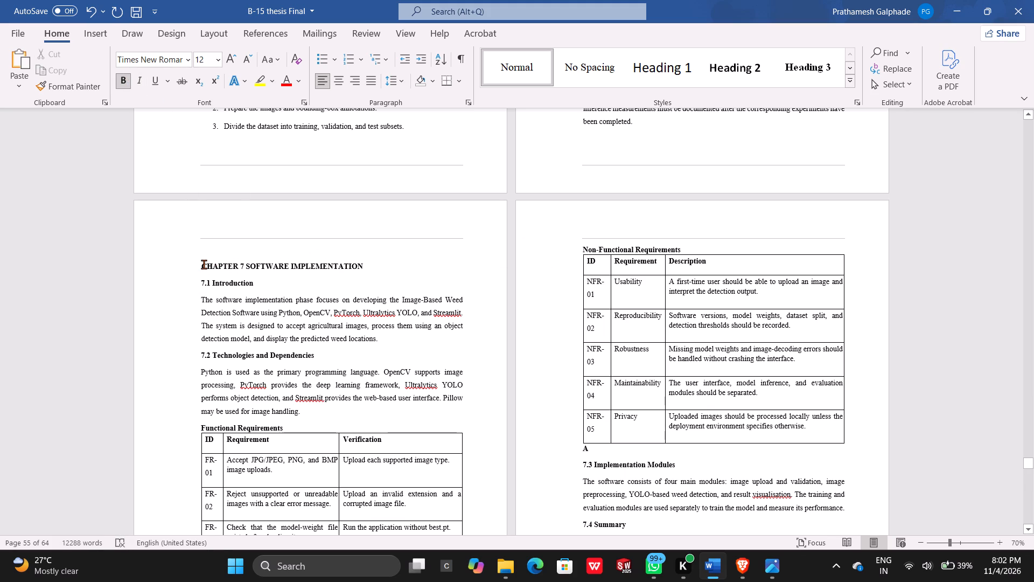
pyautogui.press('space')
pyautogui.press('space')
pyautogui.press('space')
pyautogui.press('space')
pyautogui.press('space')
pyautogui.press('space')
pyautogui.press('space')
pyautogui.press('space')
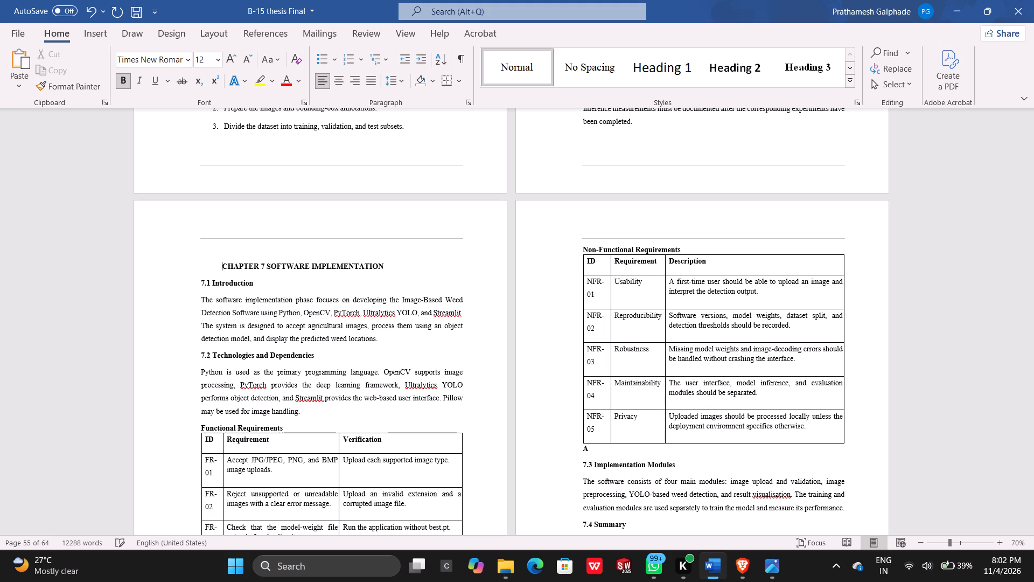
pyautogui.press('space')
pyautogui.press('space')
pyautogui.press('space')
pyautogui.press('space')
pyautogui.press('space')
pyautogui.press('space')
pyautogui.press('space')
pyautogui.press('space')
pyautogui.press('space')
pyautogui.press('space')
pyautogui.press('space')
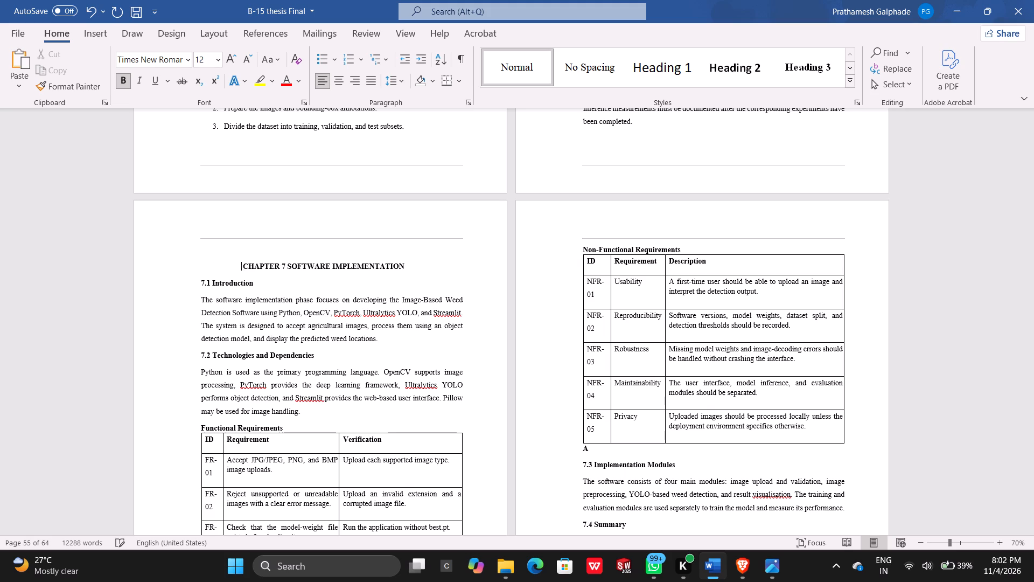
pyautogui.press('space')
pyautogui.press('space')
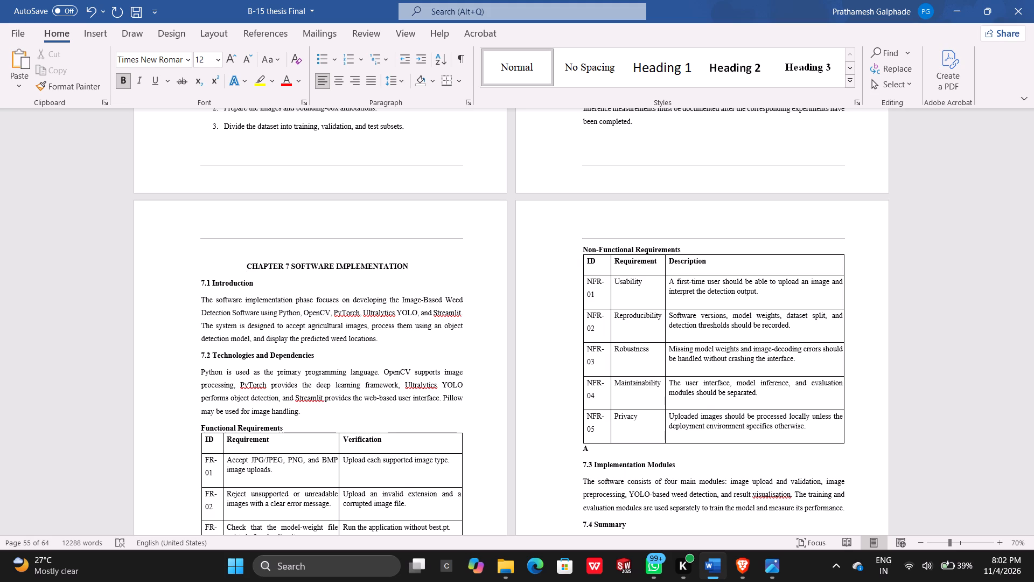
# Shift the CHAPTER 8 TESTING AND EVALUATION heading to about the centre of the text width with leading spaces.
pyautogui.scroll(-10, 265, 281)
pyautogui.scroll(-13, 327, 285)
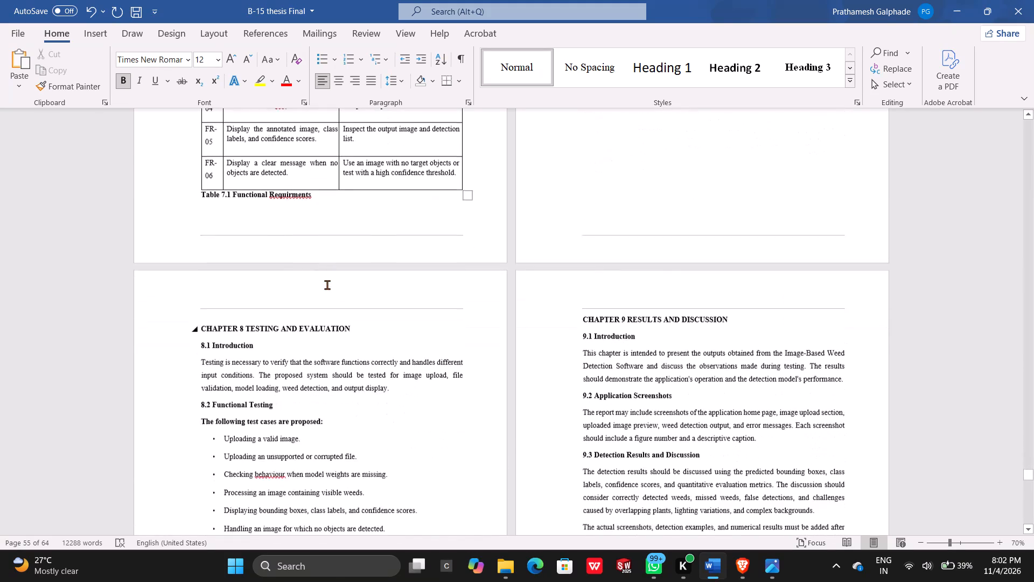
pyautogui.click(201, 271)
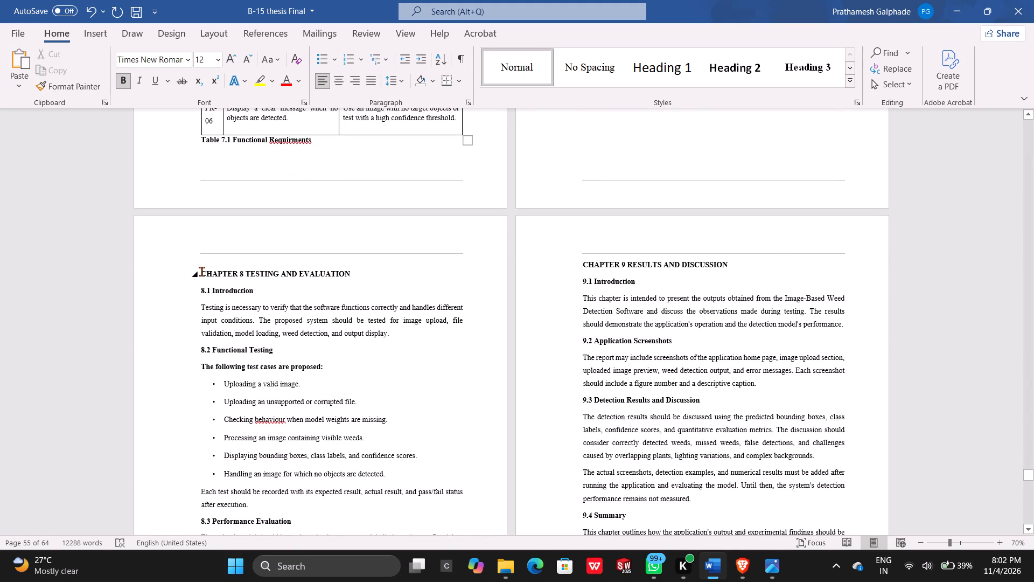
pyautogui.press('space')
pyautogui.press('space')
pyautogui.press('space')
pyautogui.press('space')
pyautogui.press('space')
pyautogui.press('space')
pyautogui.press('space')
pyautogui.press('space')
pyautogui.press('space')
pyautogui.press('space')
pyautogui.press('space')
pyautogui.press('space')
pyautogui.press('space')
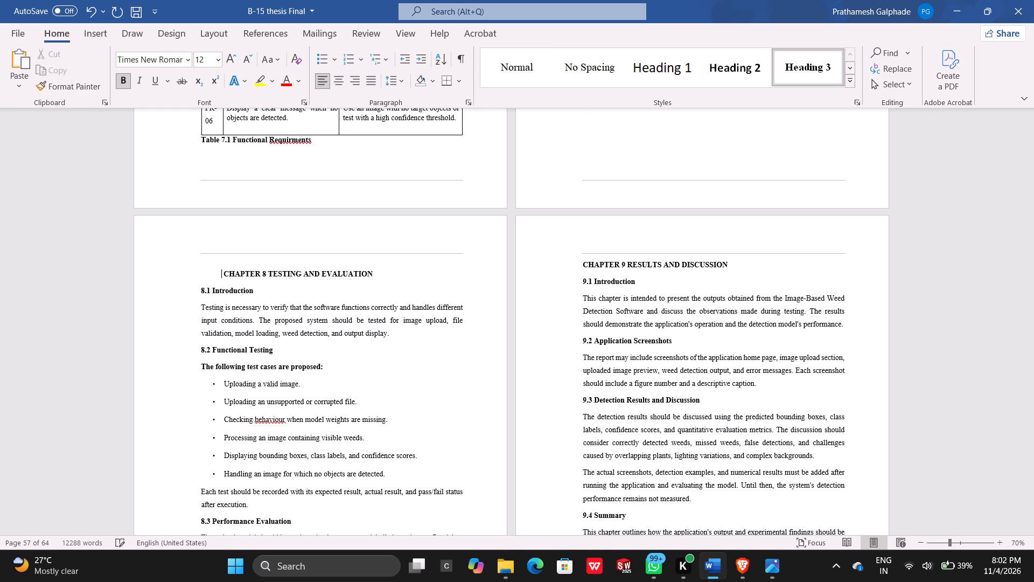
pyautogui.press('space')
pyautogui.press('space')
pyautogui.press('space')
pyautogui.press('space')
pyautogui.press('space')
pyautogui.press('space')
pyautogui.press('space')
pyautogui.press('space')
pyautogui.press('space')
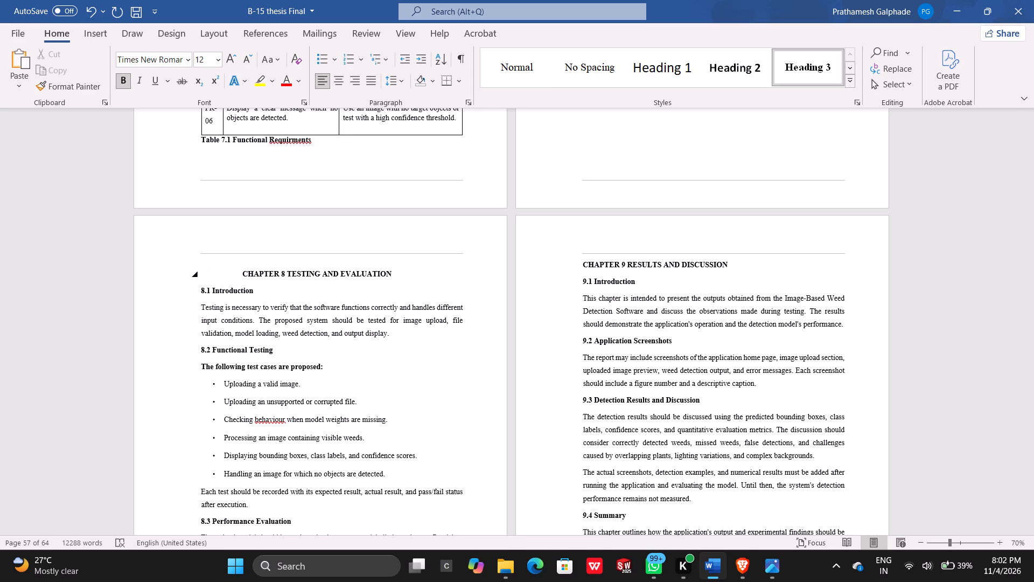
# Shift the CHAPTER 9 RESULTS AND DISCUSSION heading to about the centre of the text width with leading spaces.
pyautogui.scroll(-1, 414, 318)
pyautogui.click(584, 237)
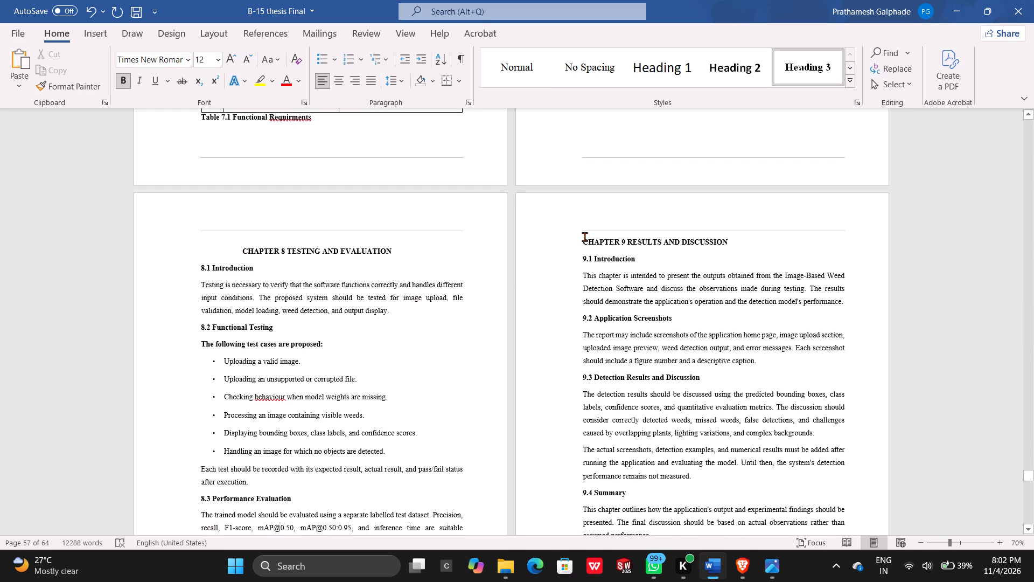
pyautogui.press('space')
pyautogui.press('space')
pyautogui.press('space')
pyautogui.press('space')
pyautogui.press('space')
pyautogui.press('space')
pyautogui.press('space')
pyautogui.press('space')
pyautogui.press('space')
pyautogui.press('space')
pyautogui.press('space')
pyautogui.press('space')
pyautogui.press('space')
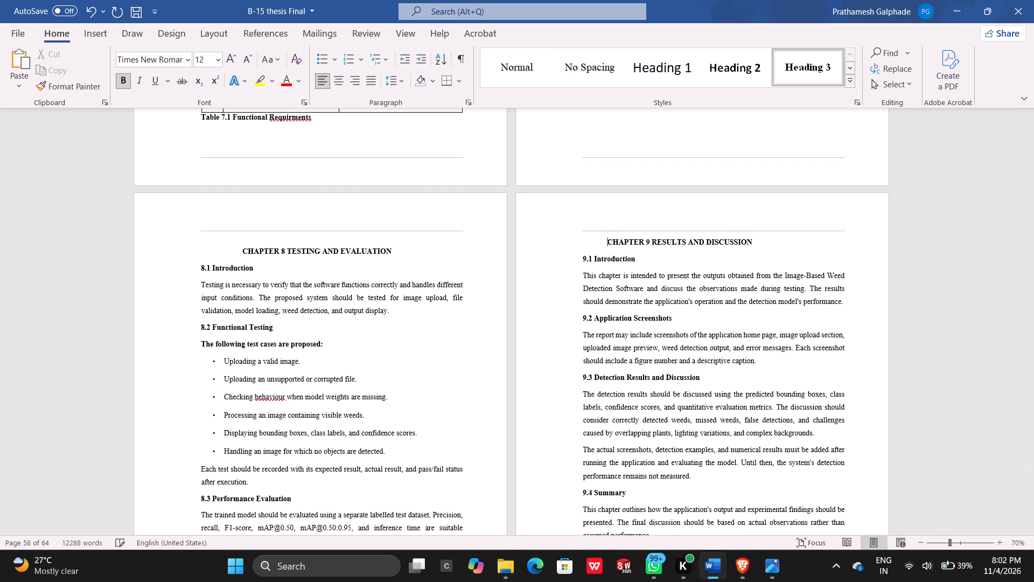
pyautogui.press('space')
pyautogui.press('space')
pyautogui.press('space')
pyautogui.press('space')
pyautogui.press('space')
pyautogui.press('space')
pyautogui.press('space')
pyautogui.press('space')
pyautogui.press('space')
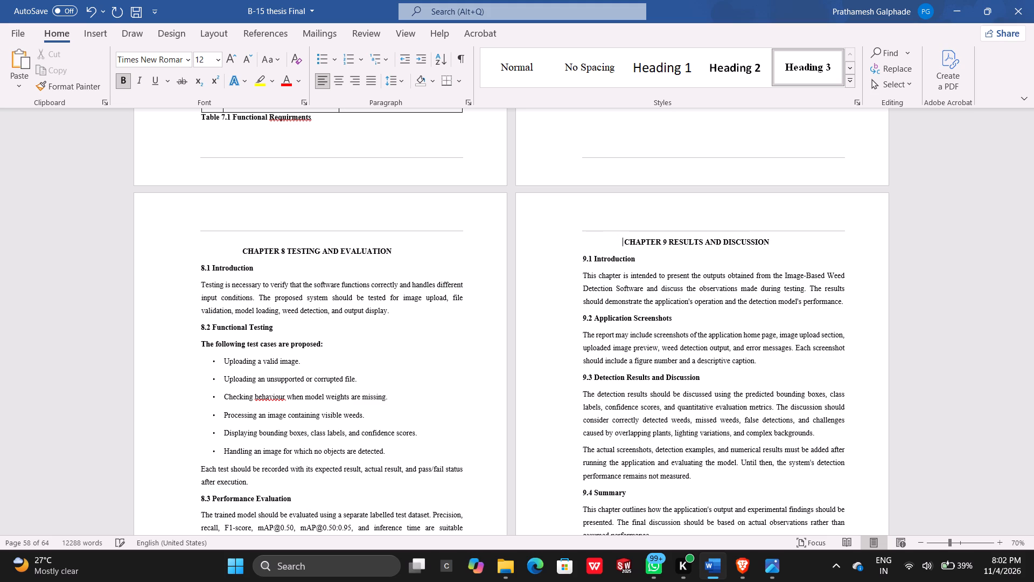
pyautogui.press('space')
pyautogui.press('space')
pyautogui.press('space')
pyautogui.press('space')
pyautogui.press('space')
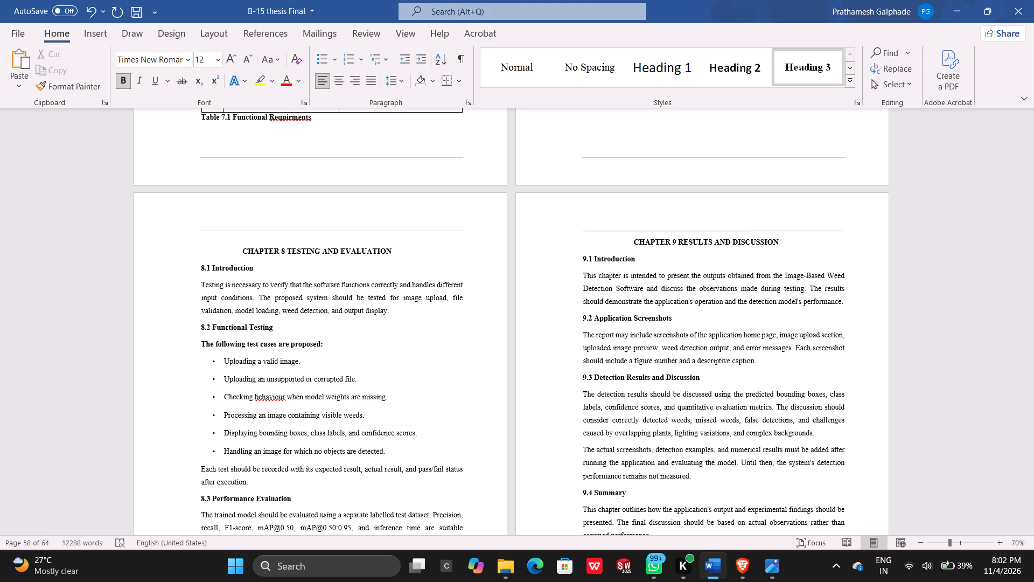
# Shift the CHAPTER 10 CONCLUSION AND FUTURE SCOPE heading inward towards the centre of the text width with leading spaces.
pyautogui.scroll(-13, 584, 237)
pyautogui.scroll(-6, 557, 287)
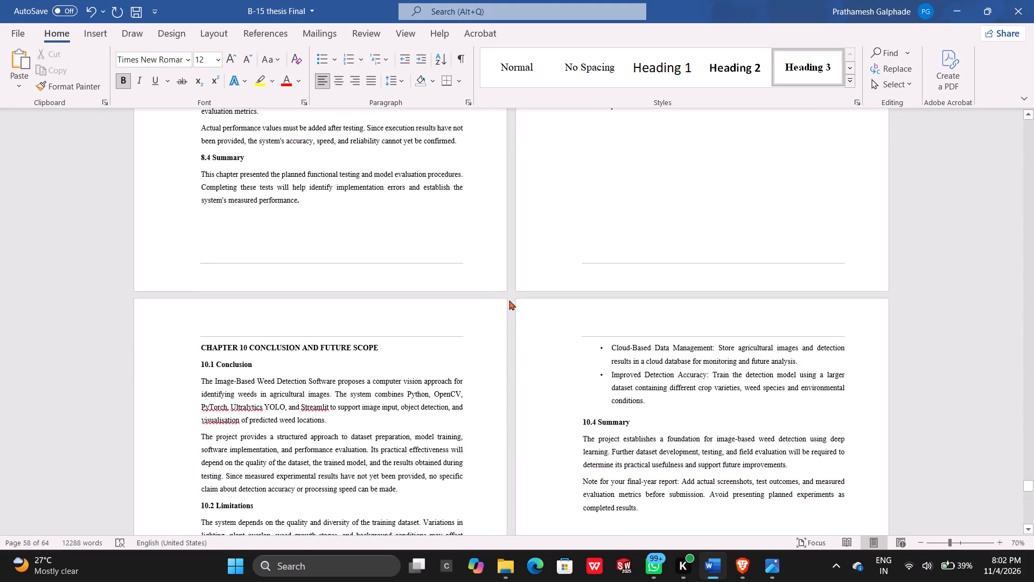
pyautogui.click(200, 344)
pyautogui.press('space')
pyautogui.press('space')
pyautogui.press('space')
pyautogui.press('space')
pyautogui.press('space')
pyautogui.press('space')
pyautogui.press('space')
pyautogui.press('space')
pyautogui.press('space')
pyautogui.press('space')
pyautogui.press('space')
pyautogui.press('space')
pyautogui.press('space')
pyautogui.press('space')
pyautogui.press('space')
pyautogui.press('space')
pyautogui.press('space')
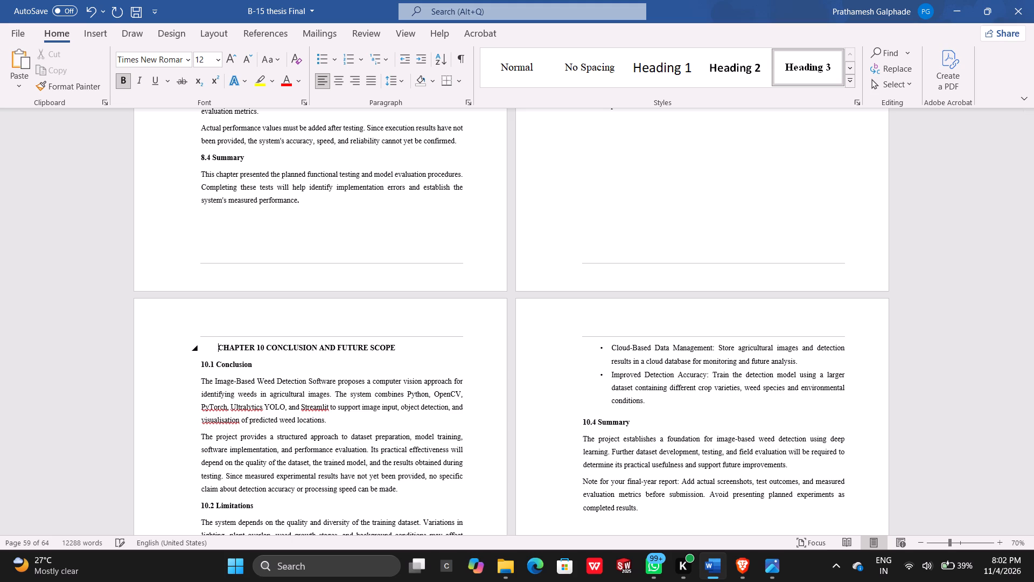
# Add an empty paragraph below the 9.2 Application Screenshots text, before the 9.3 heading.
pyautogui.scroll(10, 464, 272)
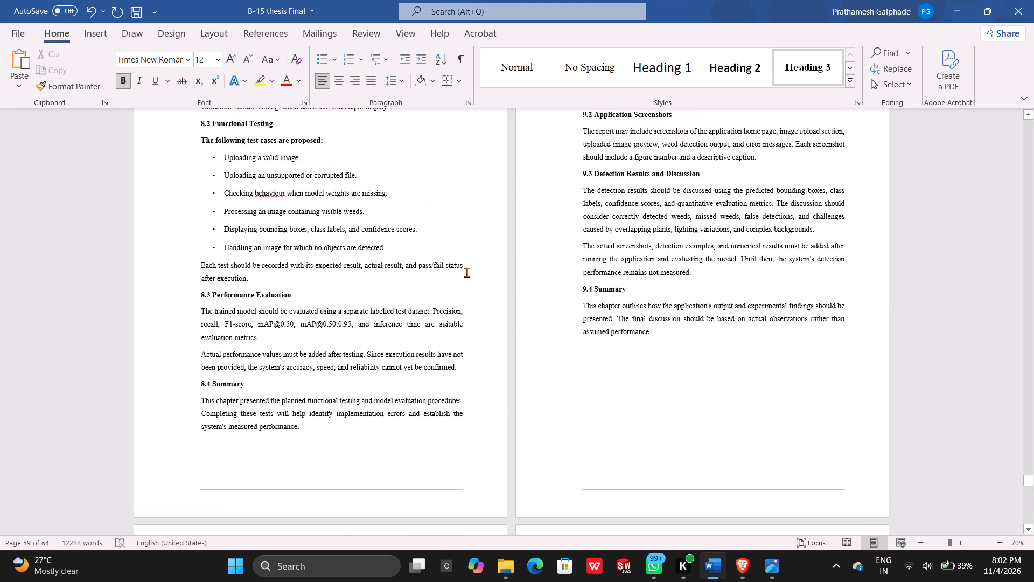
pyautogui.scroll(4, 557, 285)
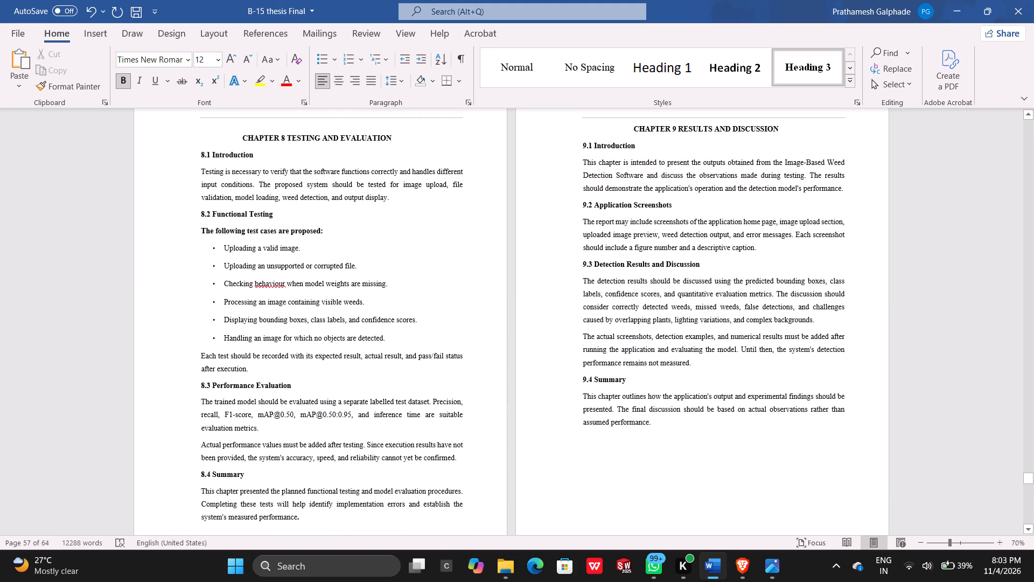
pyautogui.click(683, 207)
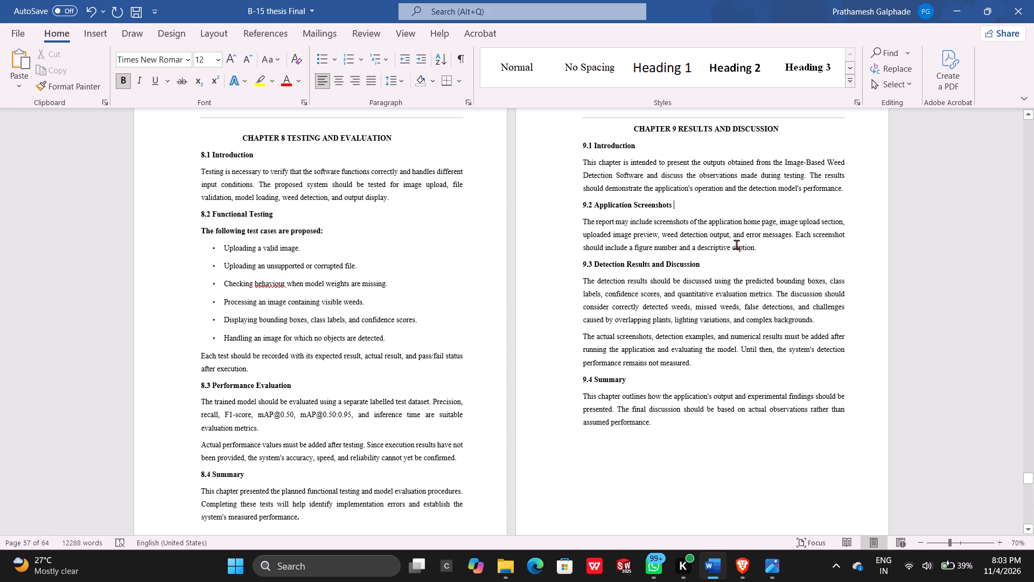
pyautogui.click(763, 249)
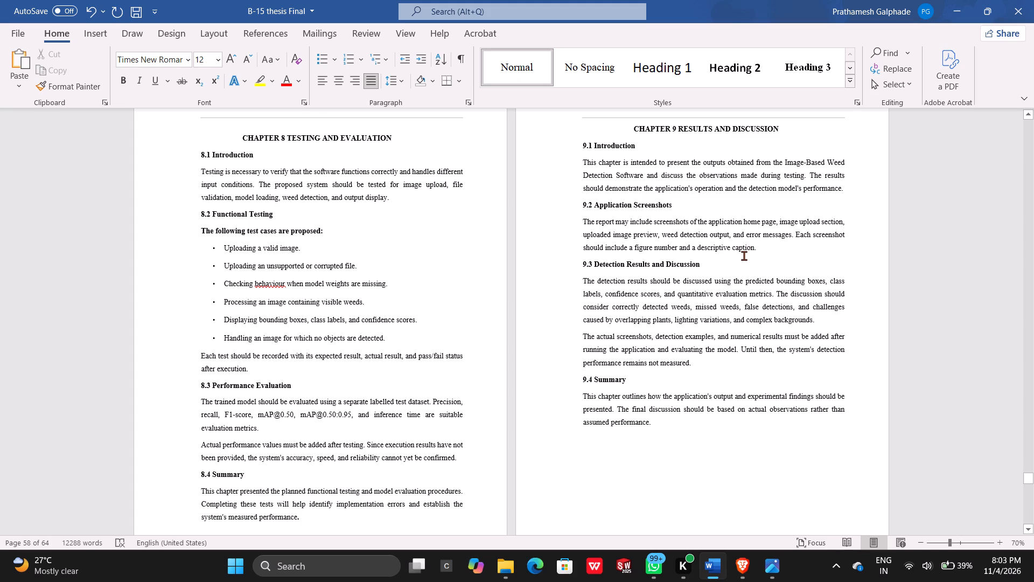
pyautogui.press('Return')
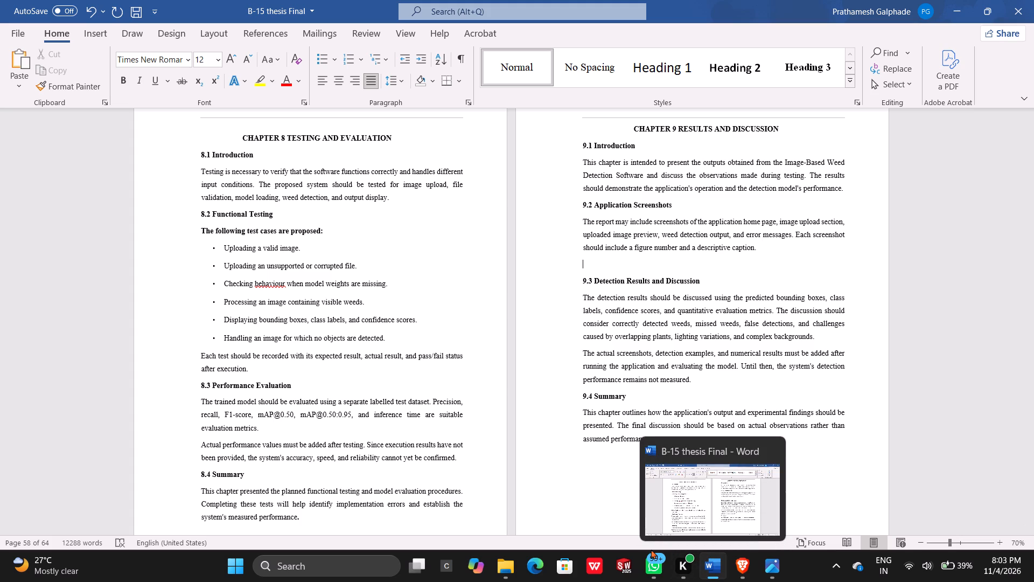
# Switch to the Downloads folder in File Explorer and preview the Frontend page and Frontend S images.
pyautogui.click(502, 572)
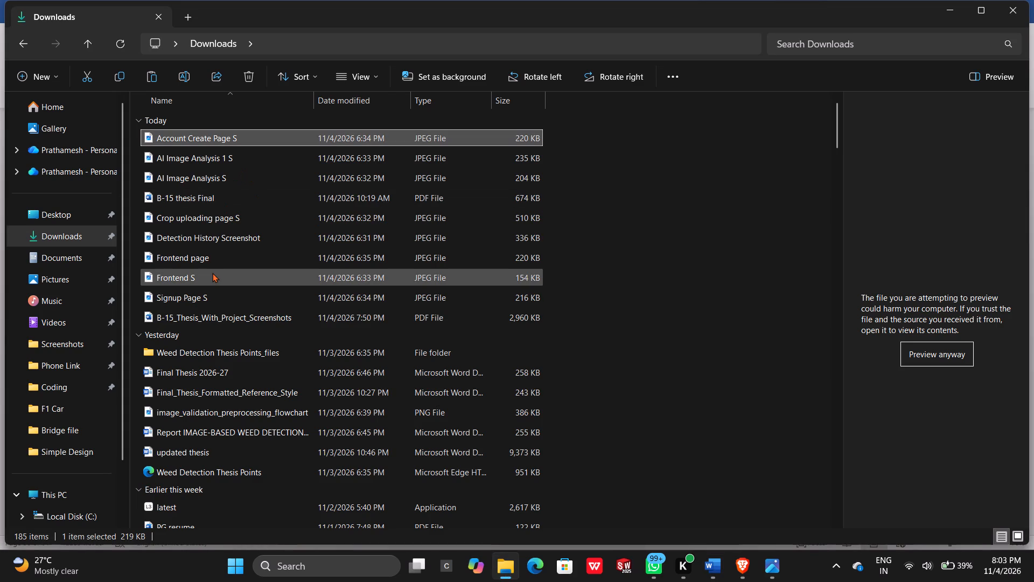
pyautogui.doubleClick(230, 253)
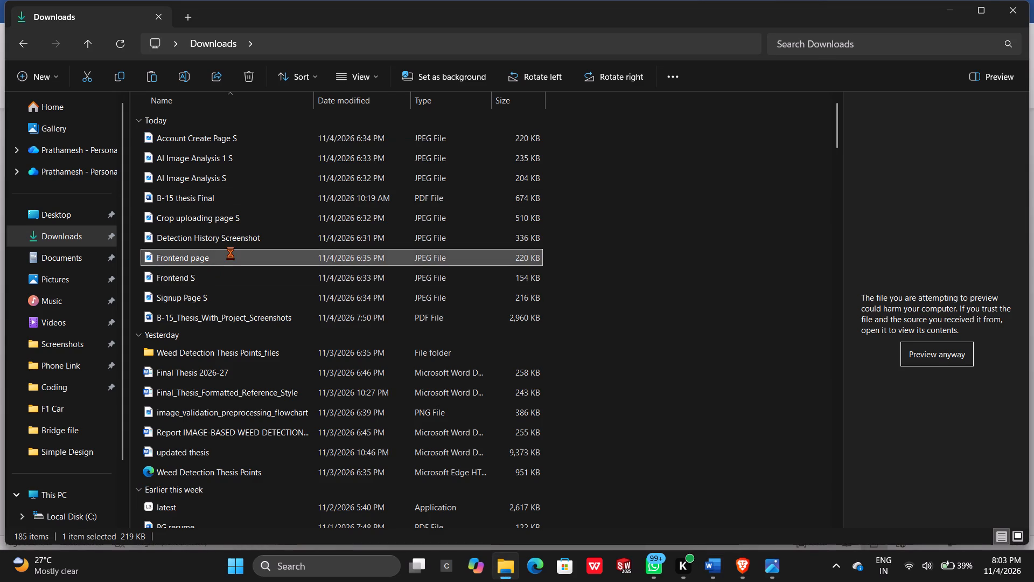
pyautogui.click(892, 161)
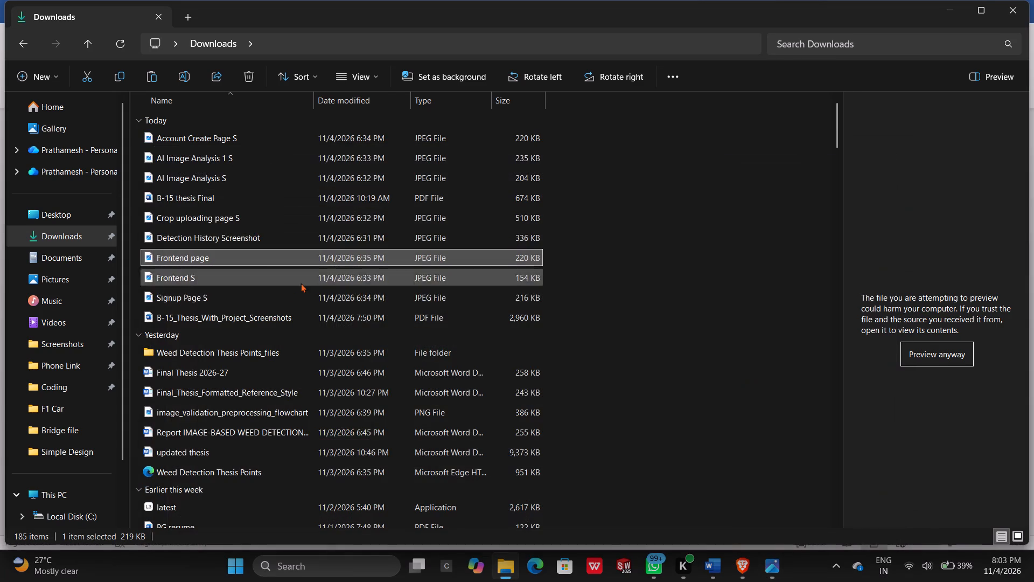
pyautogui.doubleClick(170, 271)
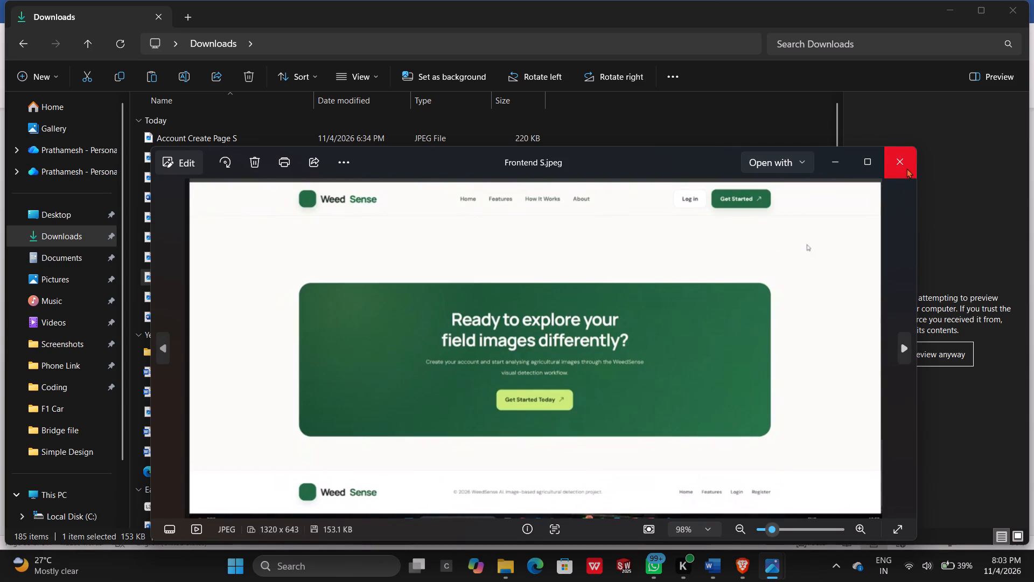
pyautogui.click(906, 168)
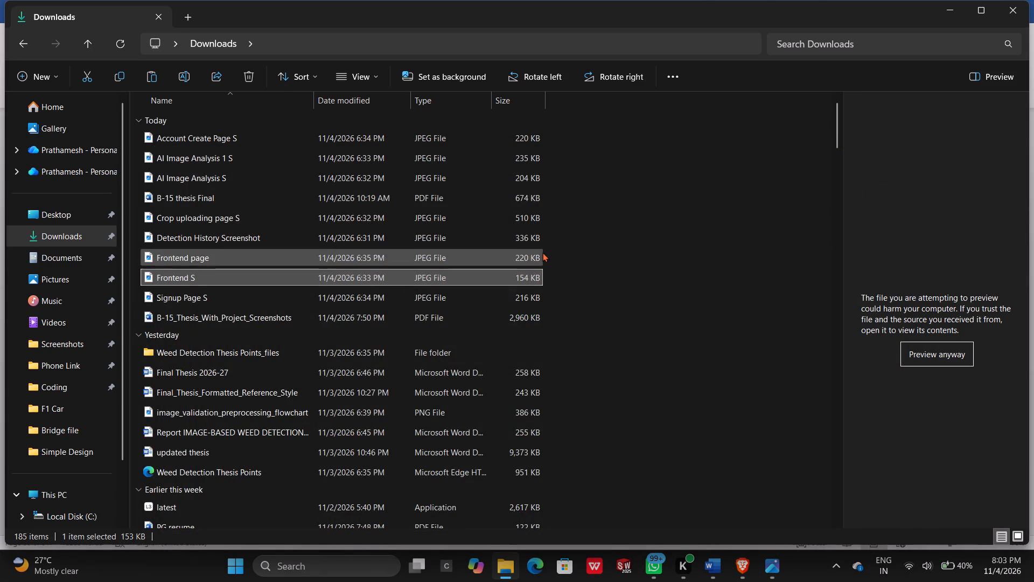
# Copy the Frontend page and Frontend S images and paste them into the thesis in Word, in the empty paragraph under section 9.2.
pyautogui.moveTo(554, 254); pyautogui.dragTo(522, 277)
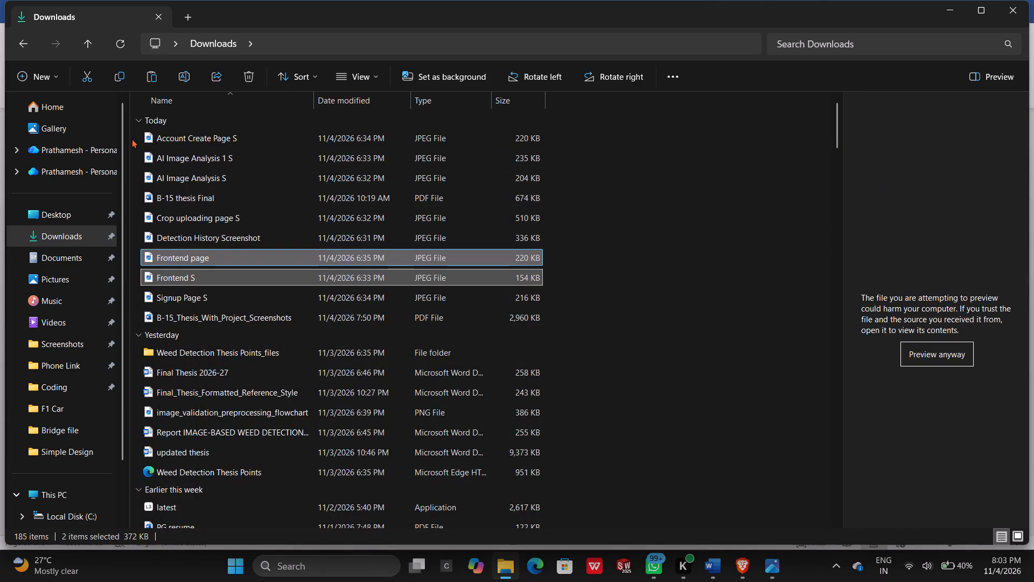
pyautogui.click(118, 85)
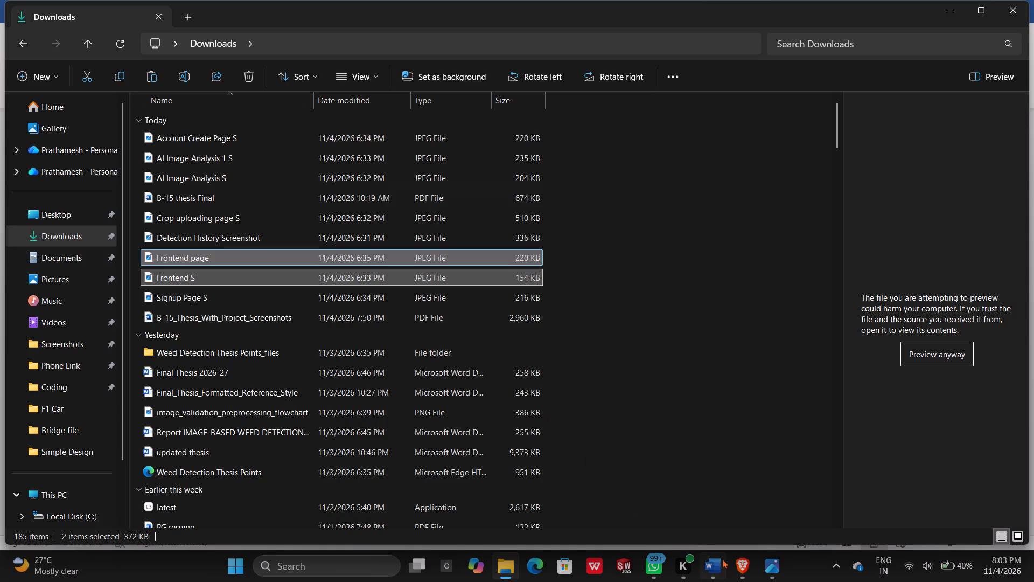
pyautogui.click(715, 562)
pyautogui.click(602, 266)
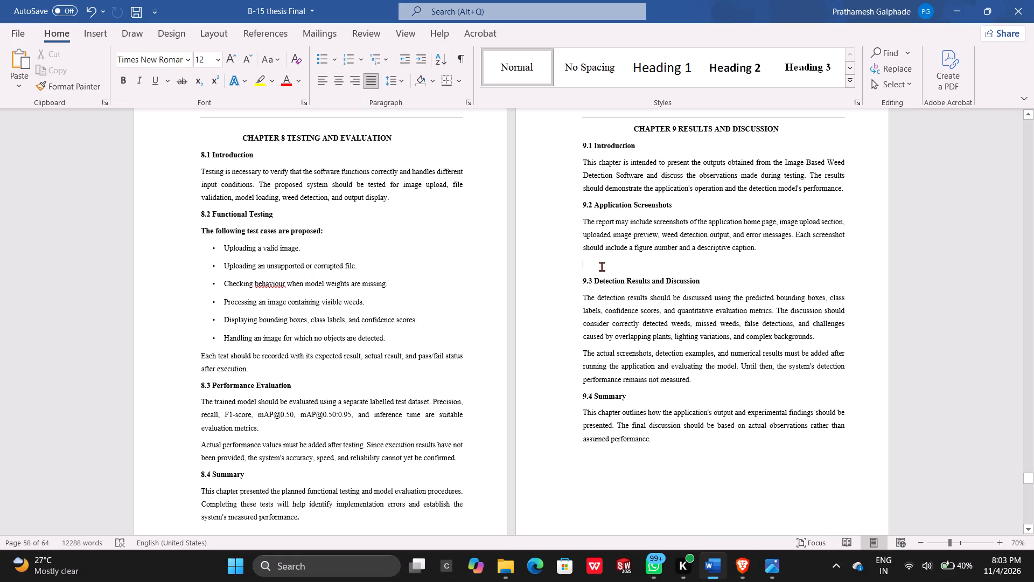
pyautogui.rightClick(602, 266)
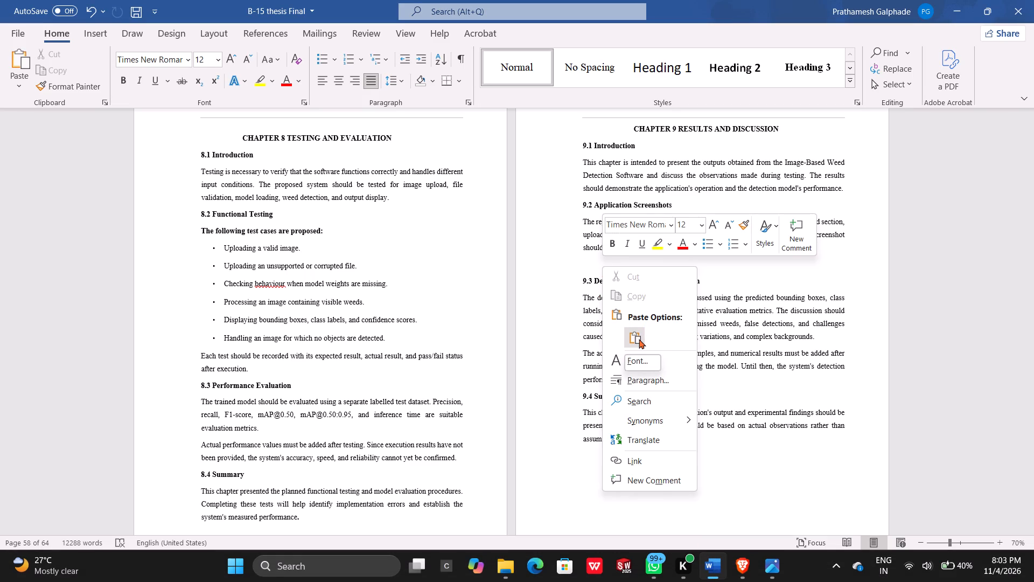
pyautogui.click(639, 339)
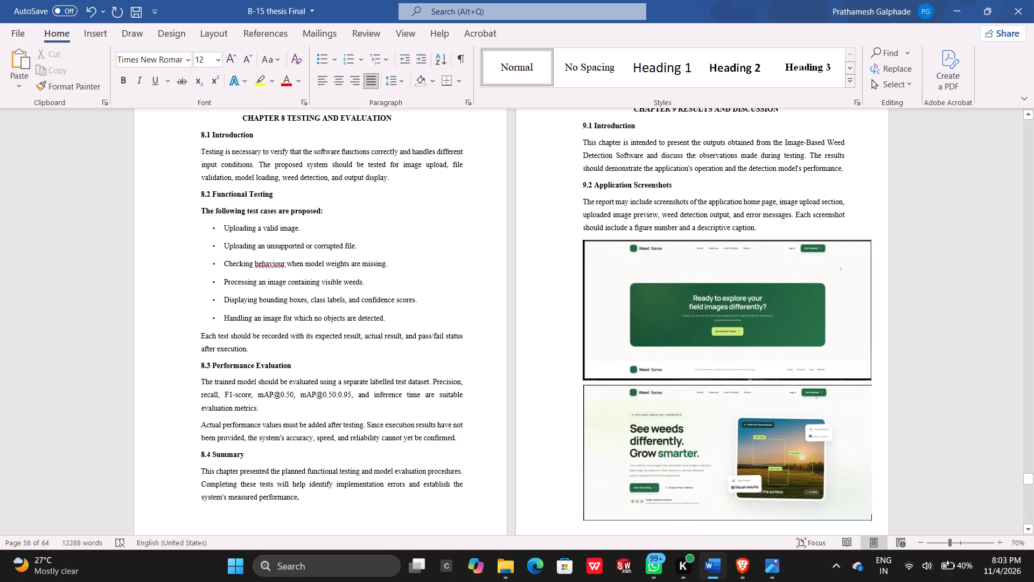
# Shrink both WeedSense front-page screenshots under section 9.2 proportionally so that each fits the width of the text.
pyautogui.click(763, 287)
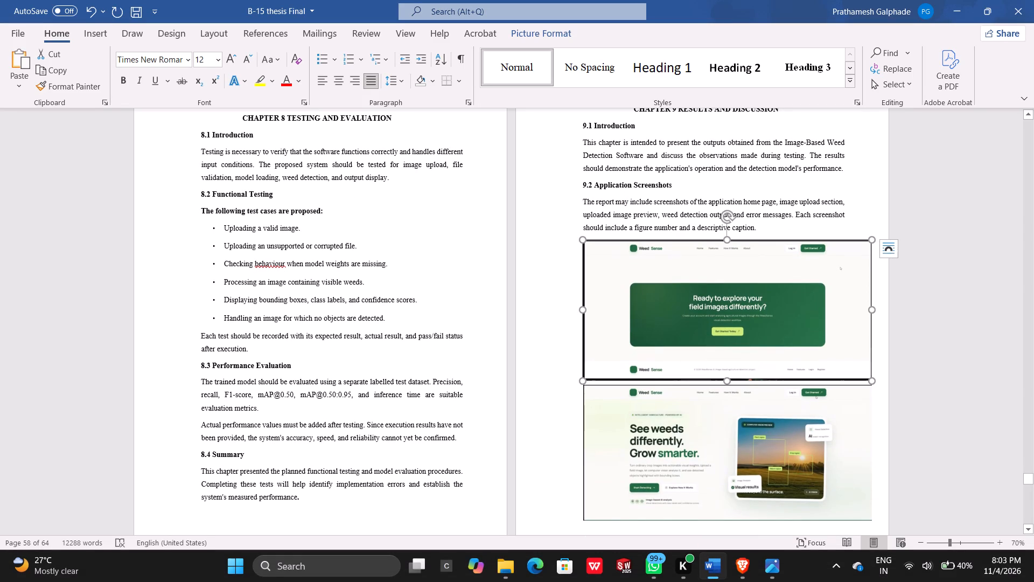
pyautogui.moveTo(582, 242); pyautogui.dragTo(591, 250)
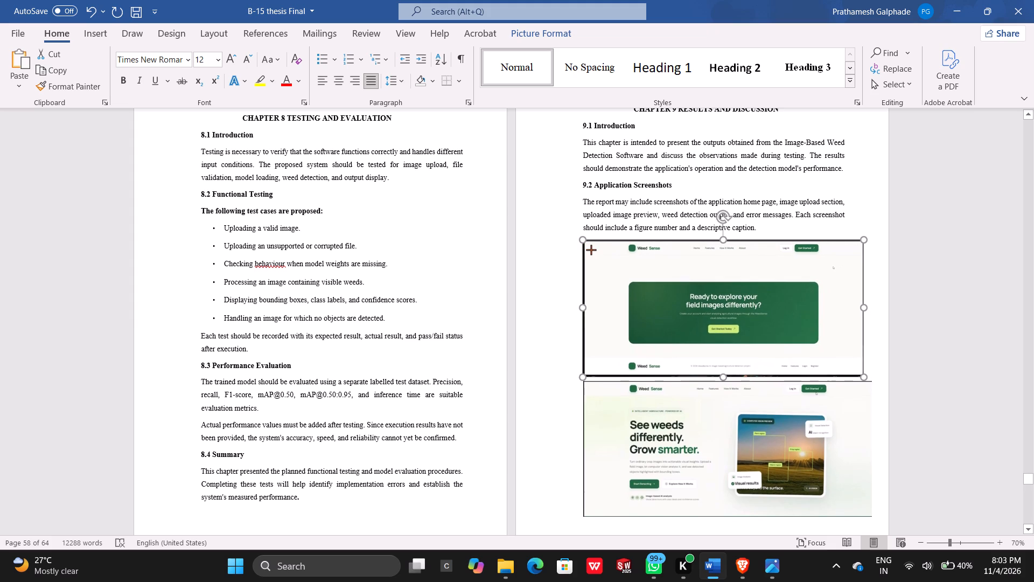
pyautogui.moveTo(591, 250); pyautogui.dragTo(604, 270)
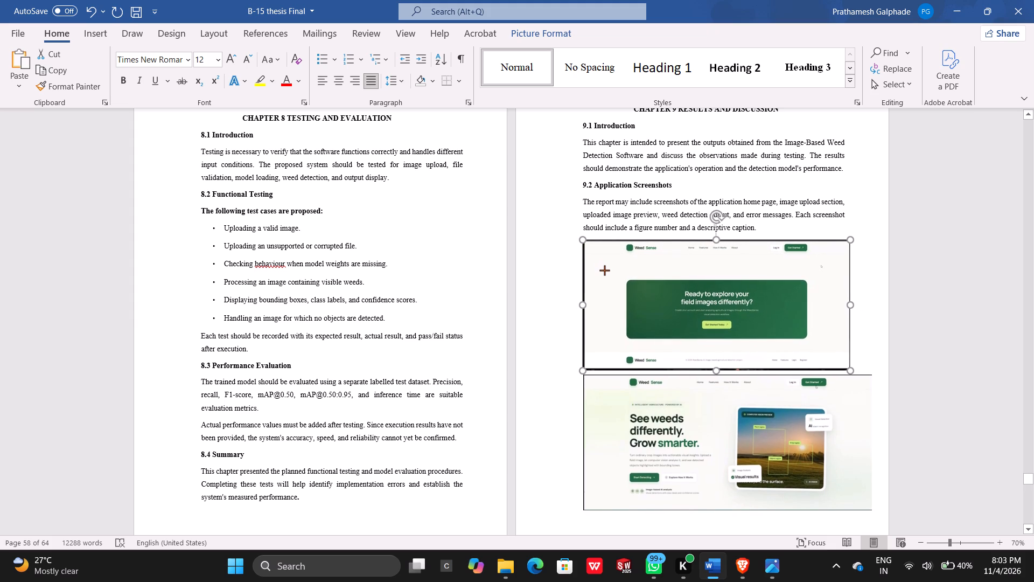
pyautogui.moveTo(604, 270); pyautogui.dragTo(610, 279)
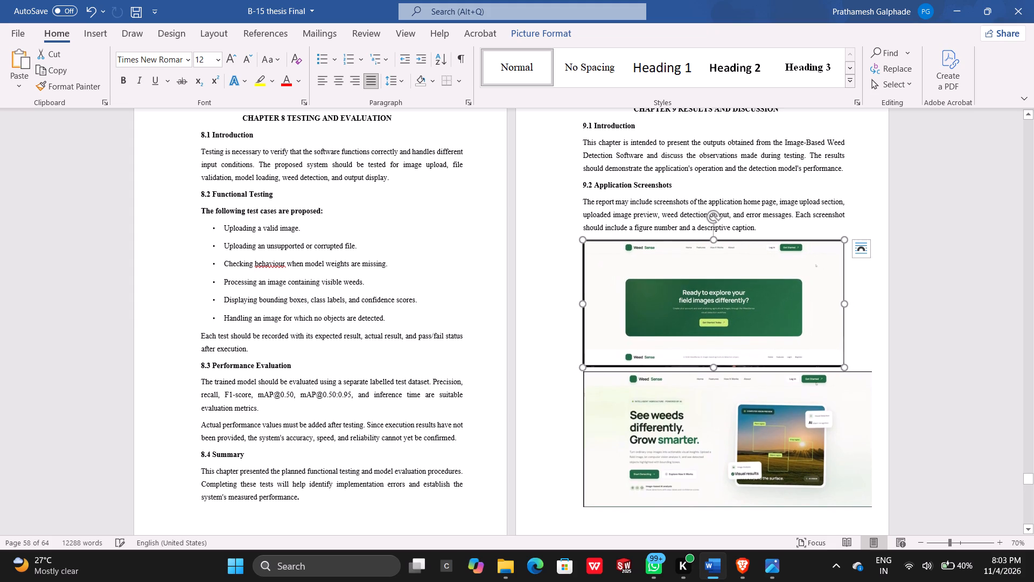
pyautogui.click(603, 393)
pyautogui.moveTo(585, 372); pyautogui.dragTo(585, 372)
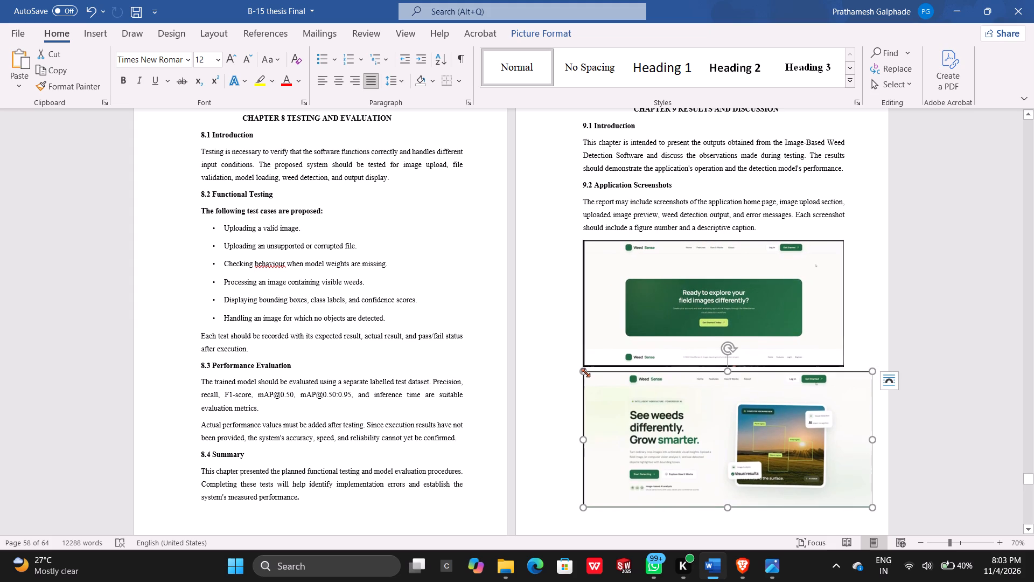
pyautogui.moveTo(585, 372); pyautogui.dragTo(611, 397)
# Add an empty paragraph after the section 9.3 text ending "performance remains not measured.", before the 9.4 Summary heading.
pyautogui.scroll(-5, 670, 385)
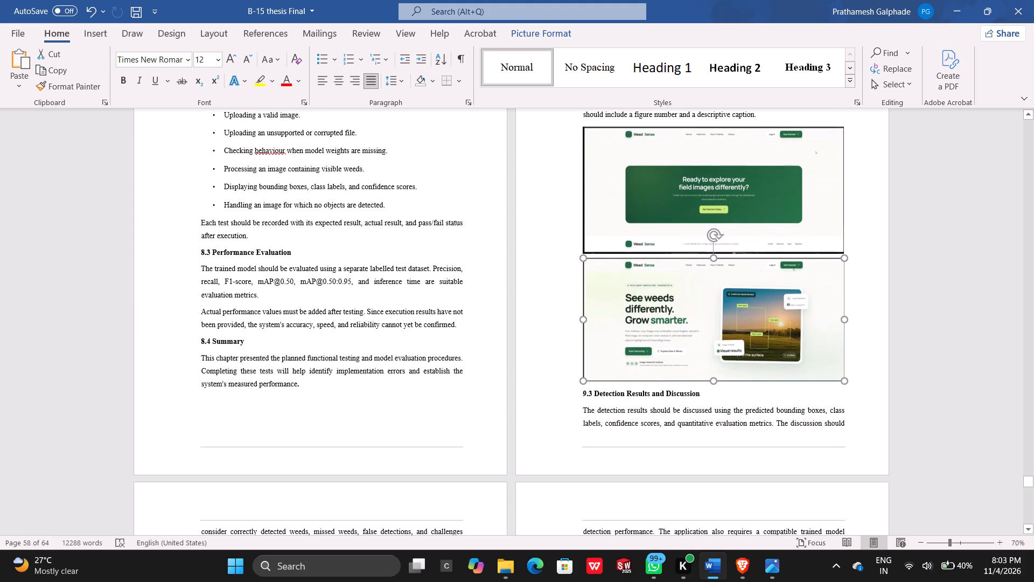
pyautogui.scroll(-3, 670, 377)
pyautogui.scroll(-3, 694, 314)
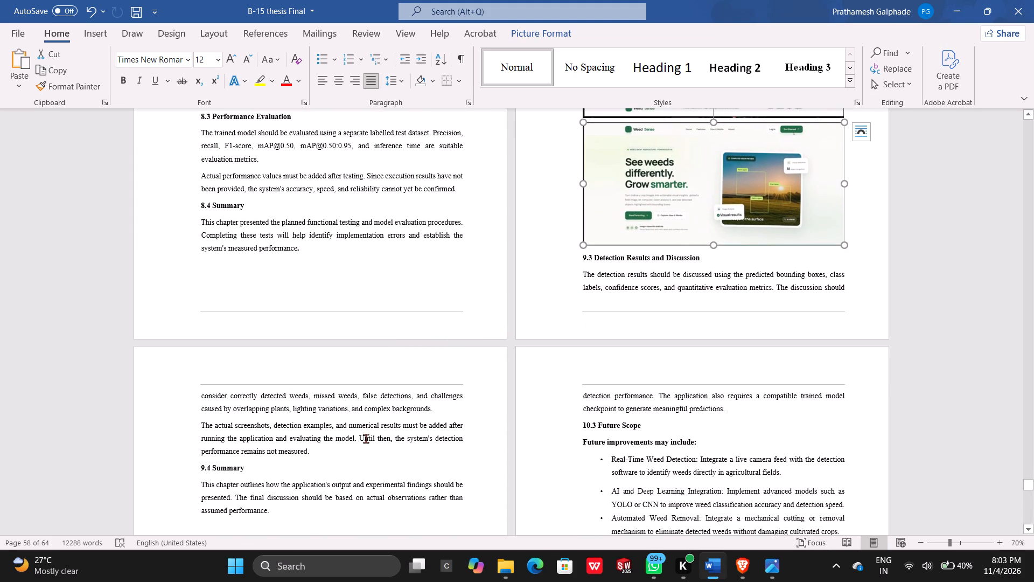
pyautogui.scroll(4, 735, 290)
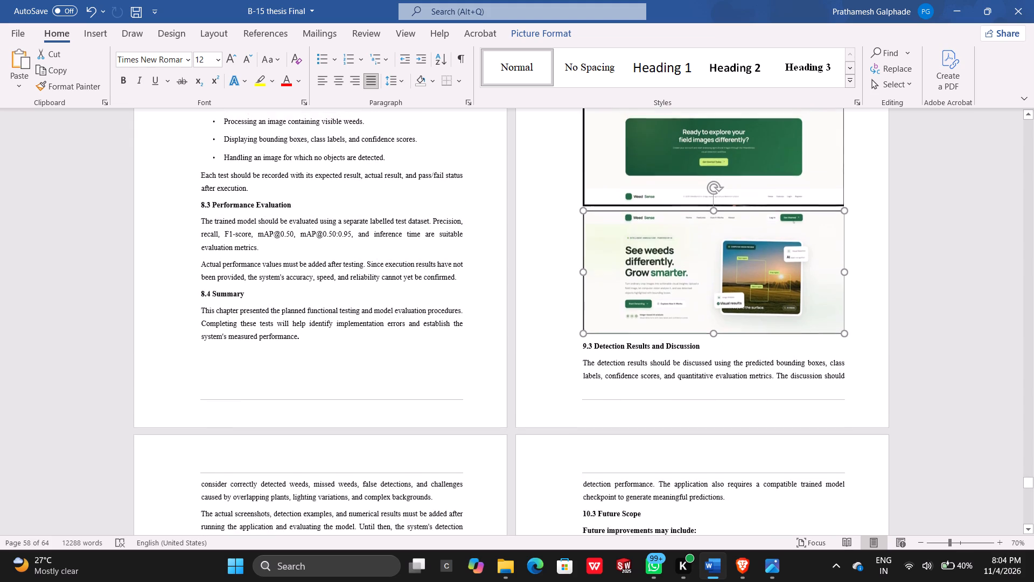
pyautogui.scroll(9, 721, 290)
pyautogui.scroll(-13, 714, 289)
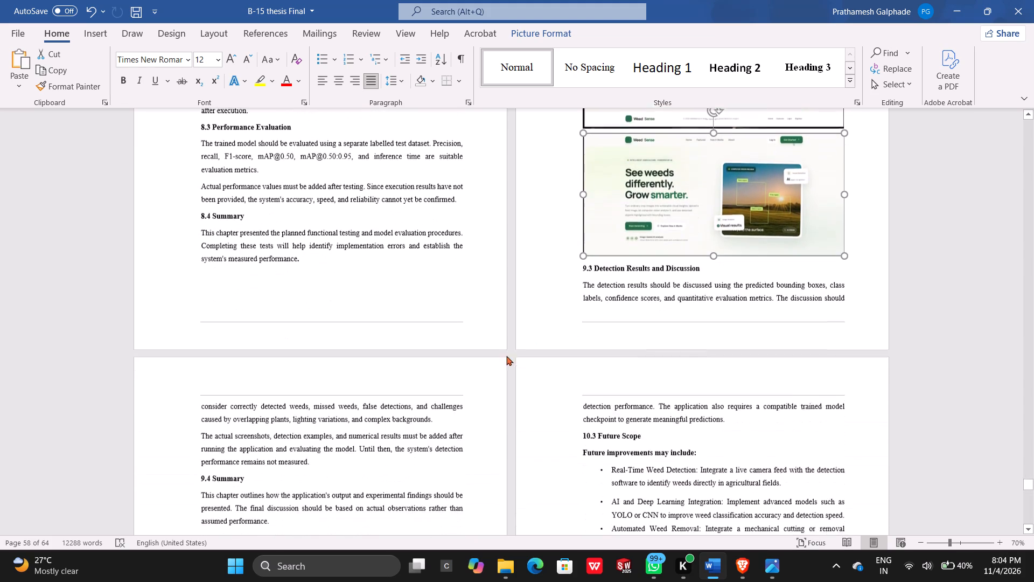
pyautogui.click(327, 453)
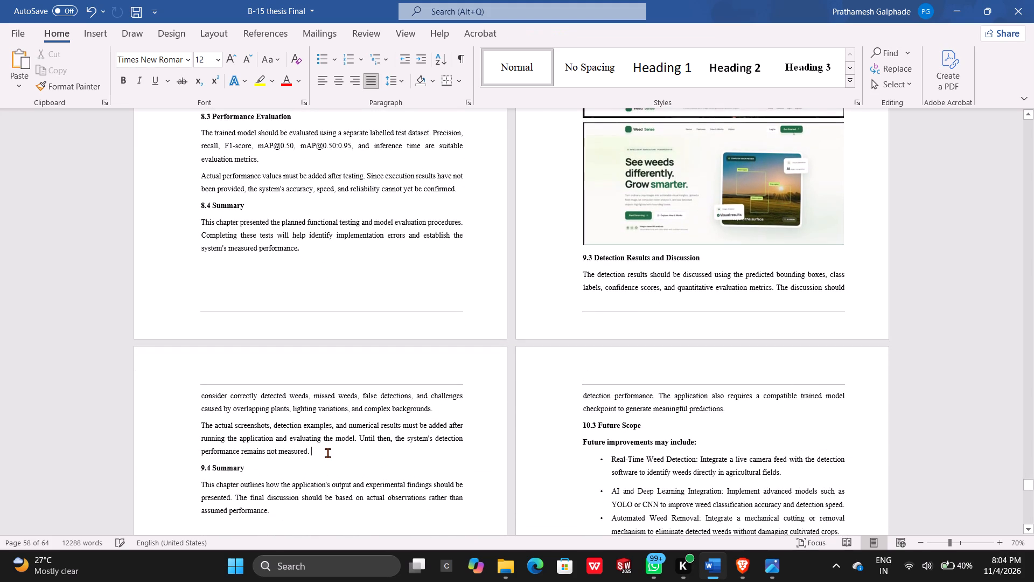
pyautogui.press('Return')
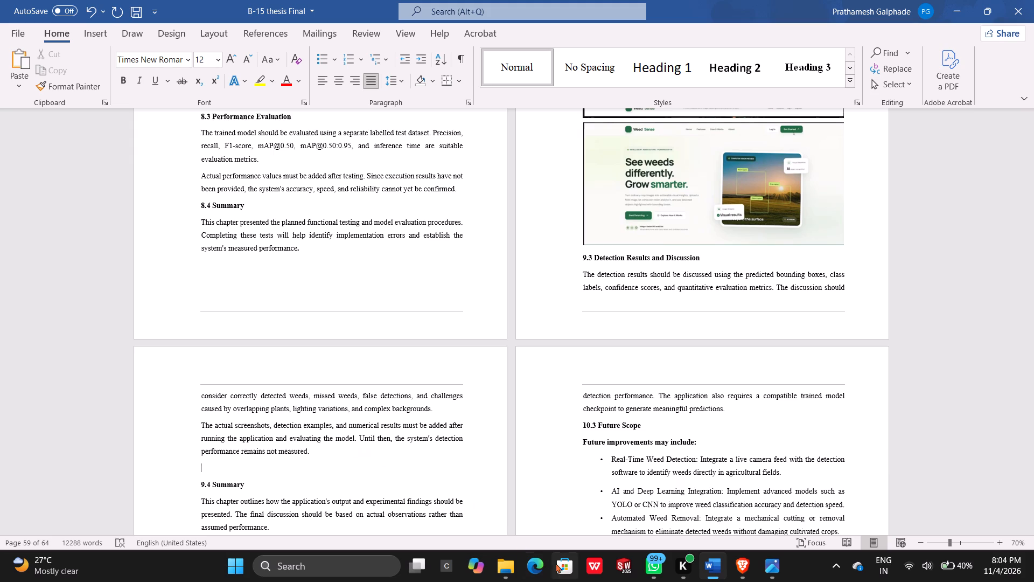
# Switch to the Downloads folder in File Explorer and preview the Detection History Screenshot, AI Image Analysis S and AI Image Analysis 1 S images.
pyautogui.click(499, 562)
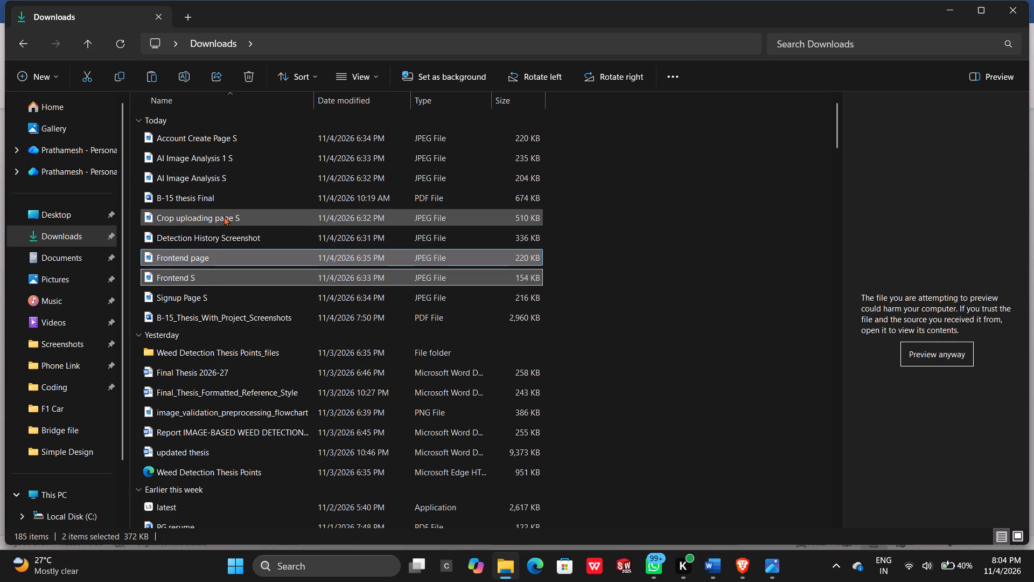
pyautogui.doubleClick(232, 232)
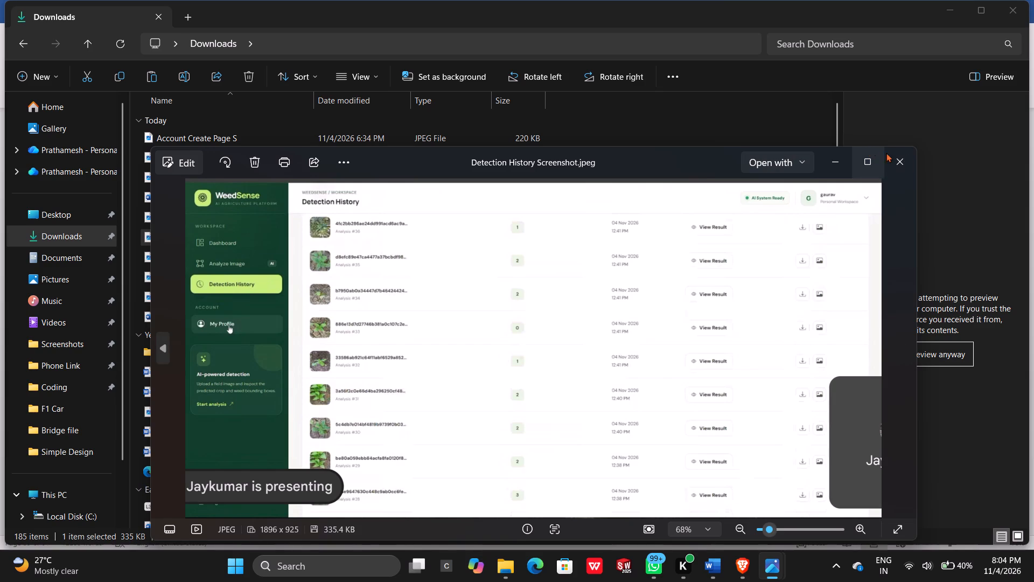
pyautogui.click(903, 154)
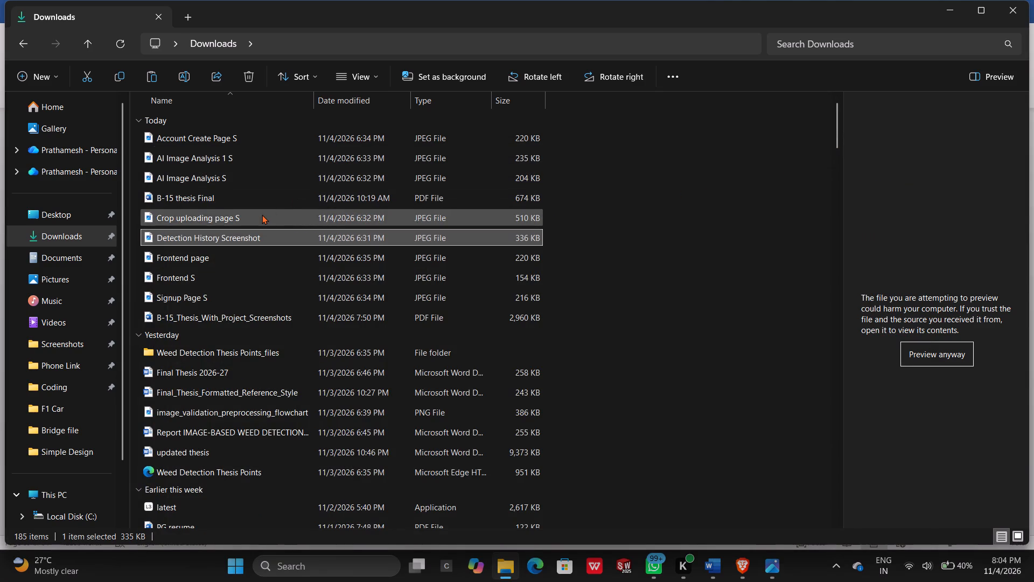
pyautogui.doubleClick(244, 181)
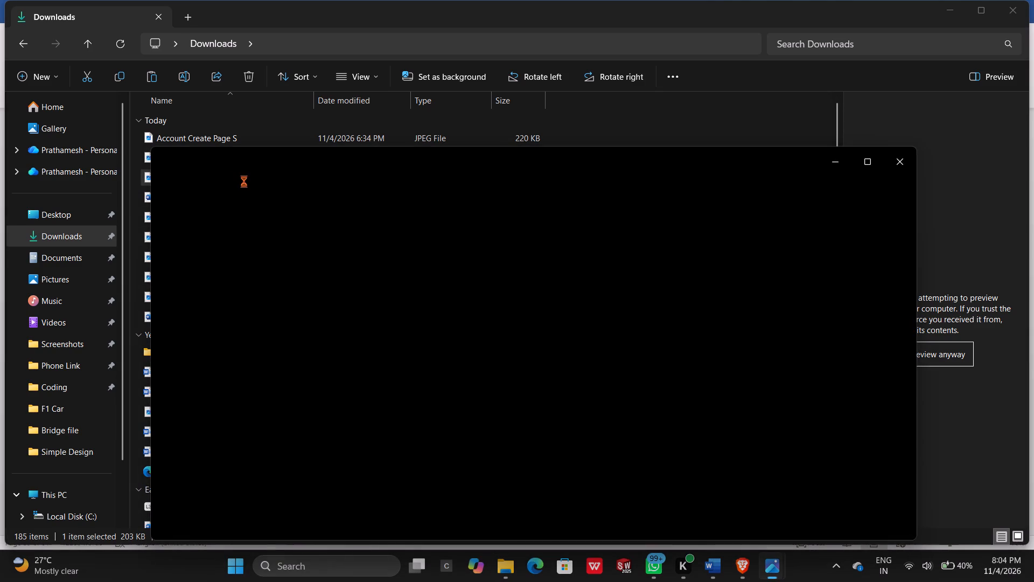
pyautogui.click(903, 161)
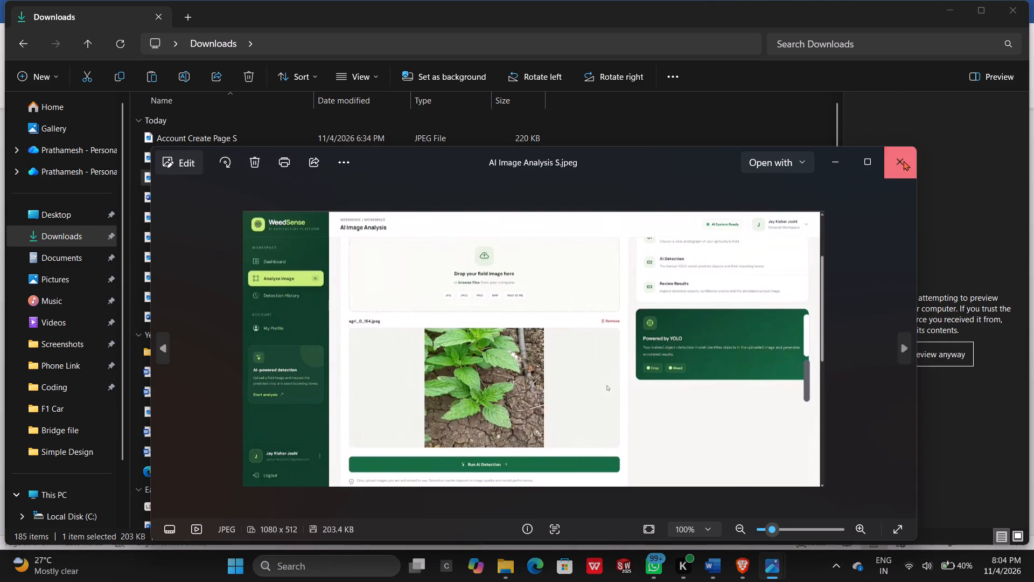
pyautogui.doubleClick(295, 156)
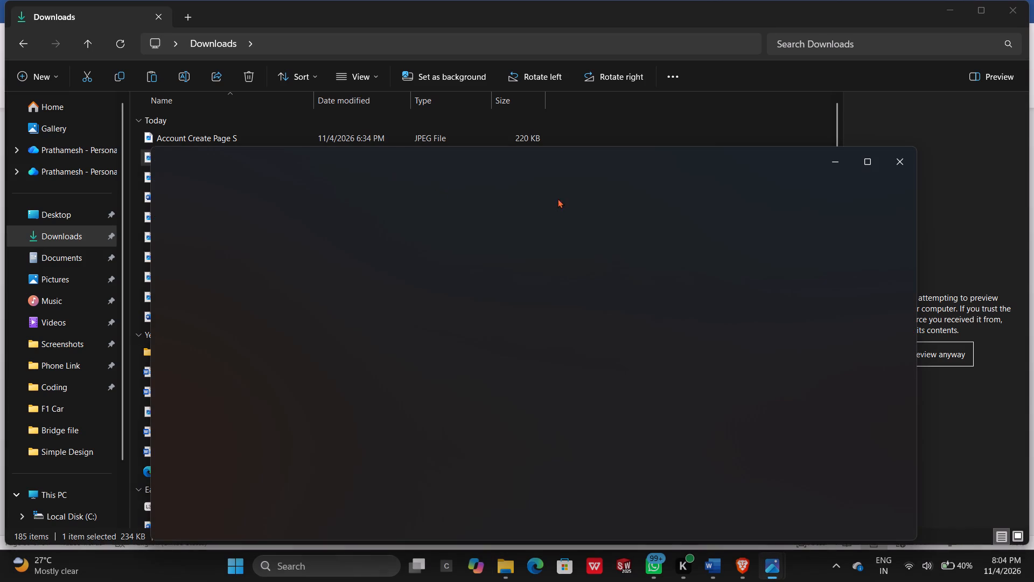
pyautogui.click(893, 164)
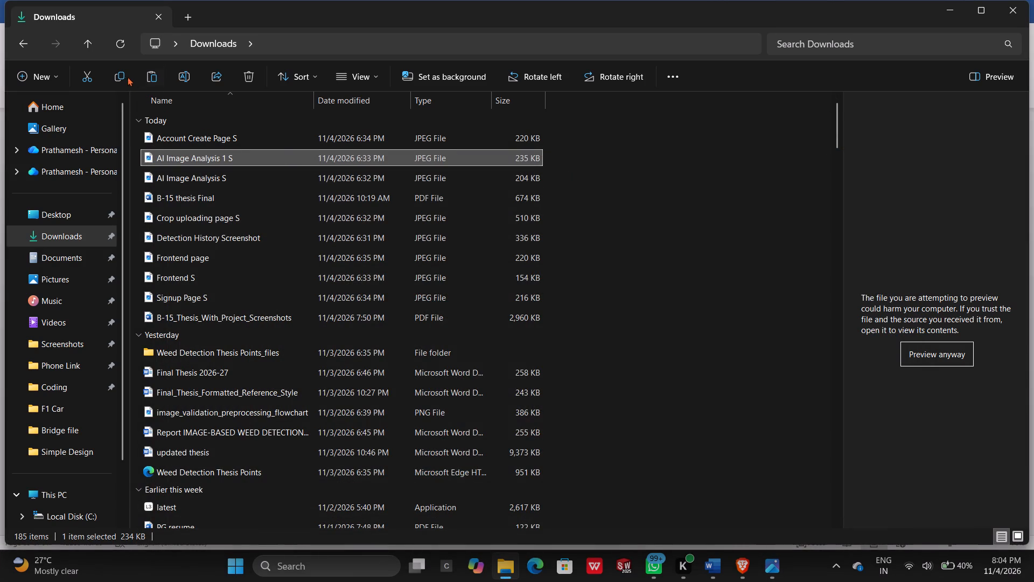
# Copy the AI Image Analysis 1 S image file and return to the thesis in Word.
pyautogui.click(124, 75)
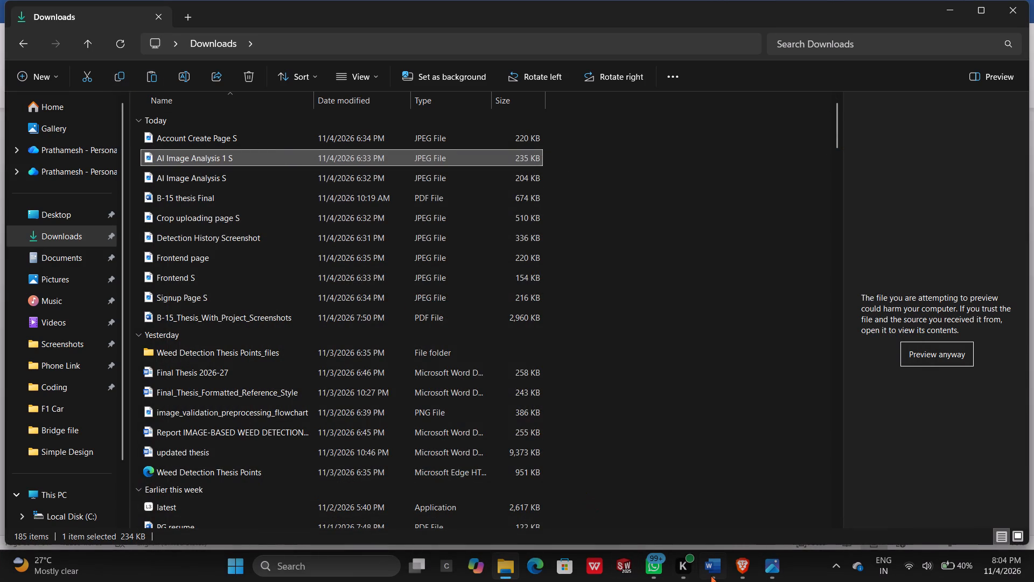
pyautogui.click(710, 575)
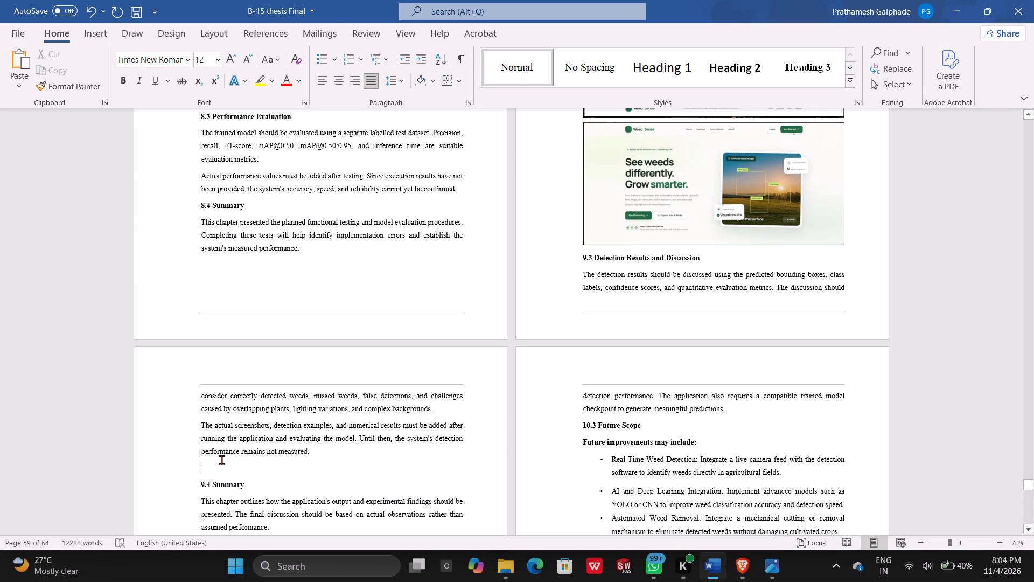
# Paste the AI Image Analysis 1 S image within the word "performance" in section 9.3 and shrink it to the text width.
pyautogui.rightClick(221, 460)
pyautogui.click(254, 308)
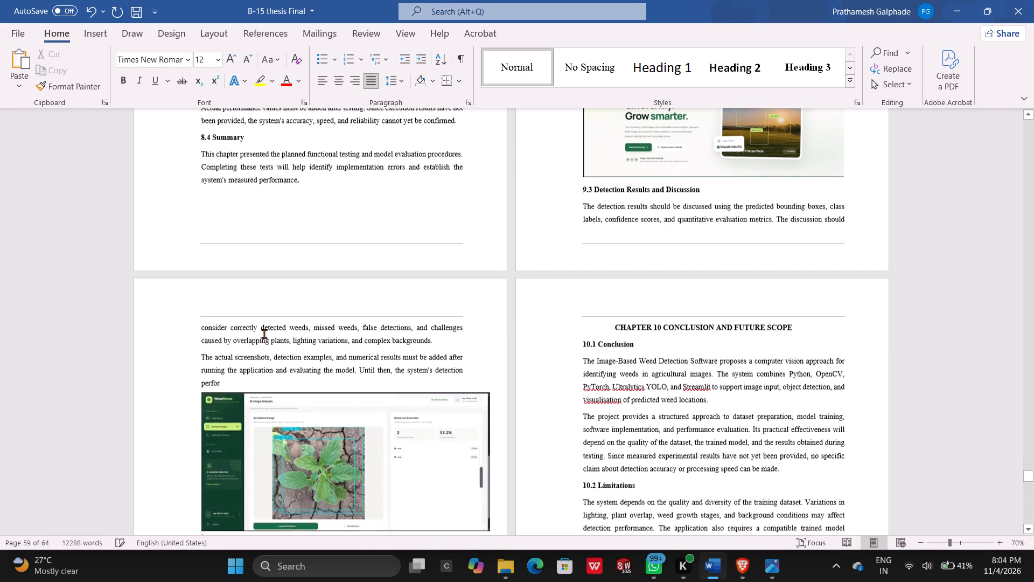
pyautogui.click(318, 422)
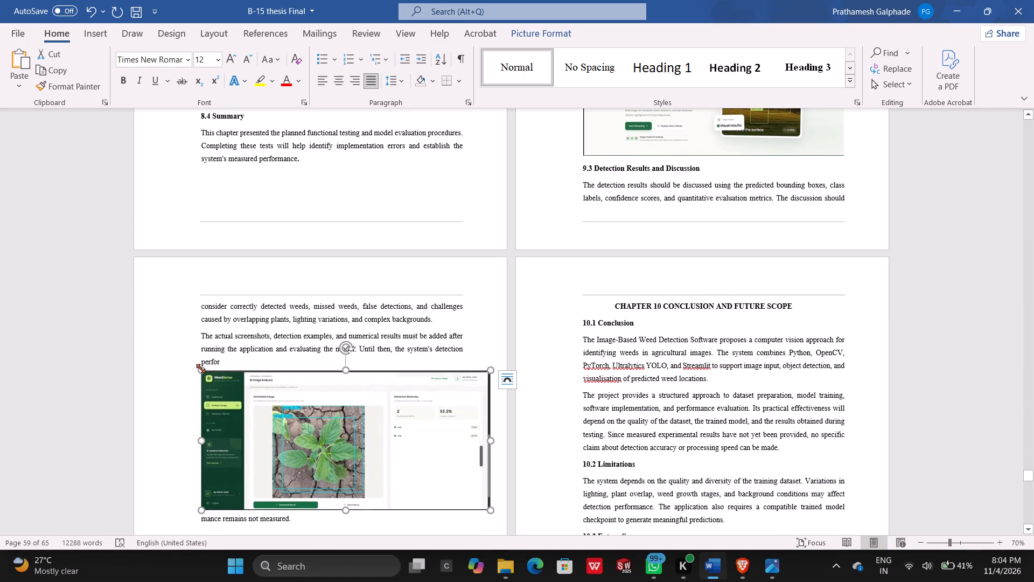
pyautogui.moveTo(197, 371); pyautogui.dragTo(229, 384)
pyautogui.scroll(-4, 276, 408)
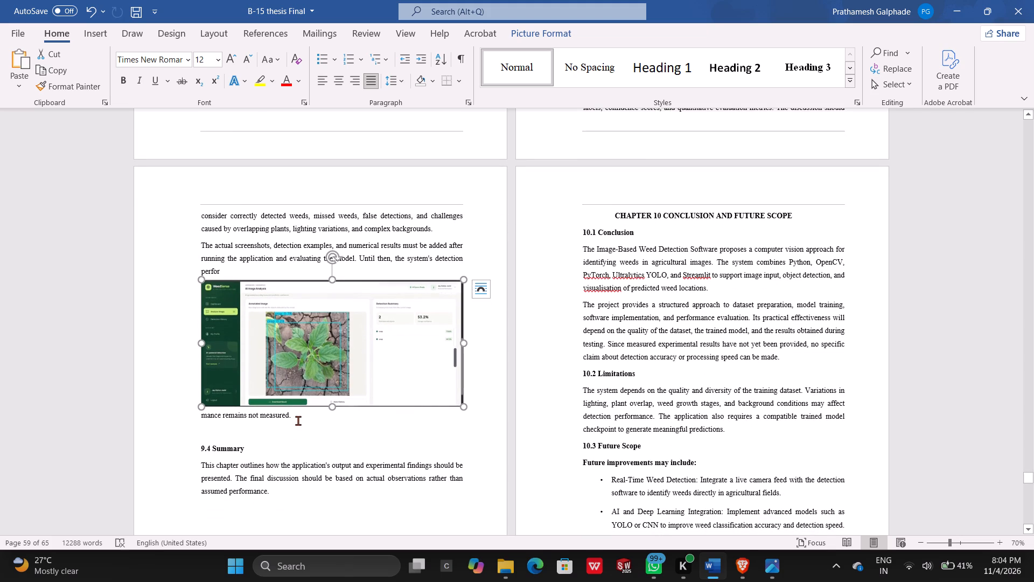
# Review the placement of the inserted screenshots and surrounding text across sections 9.2 to 9.4.
pyautogui.click(314, 420)
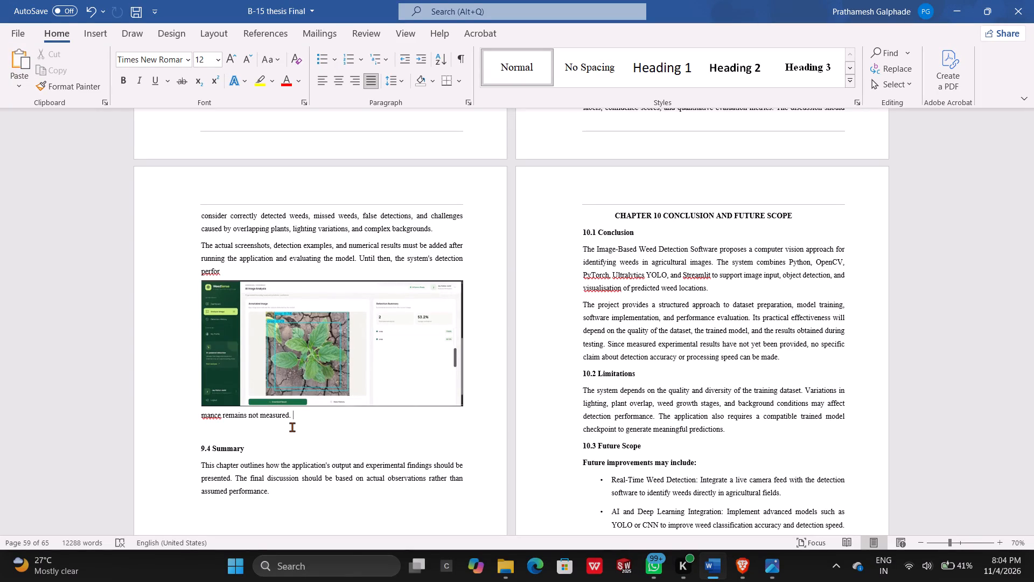
pyautogui.scroll(-2, 292, 427)
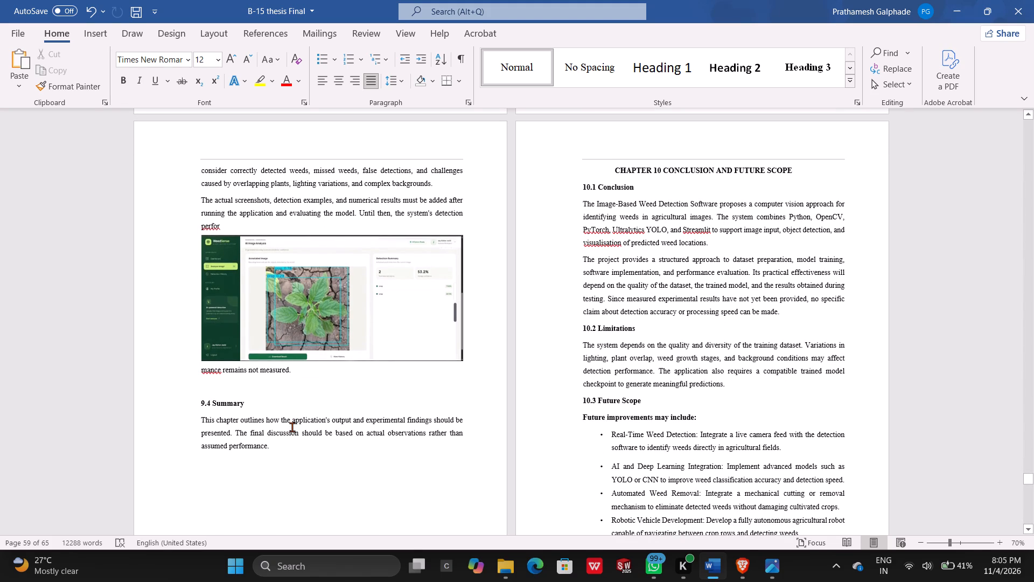
pyautogui.scroll(12, 348, 392)
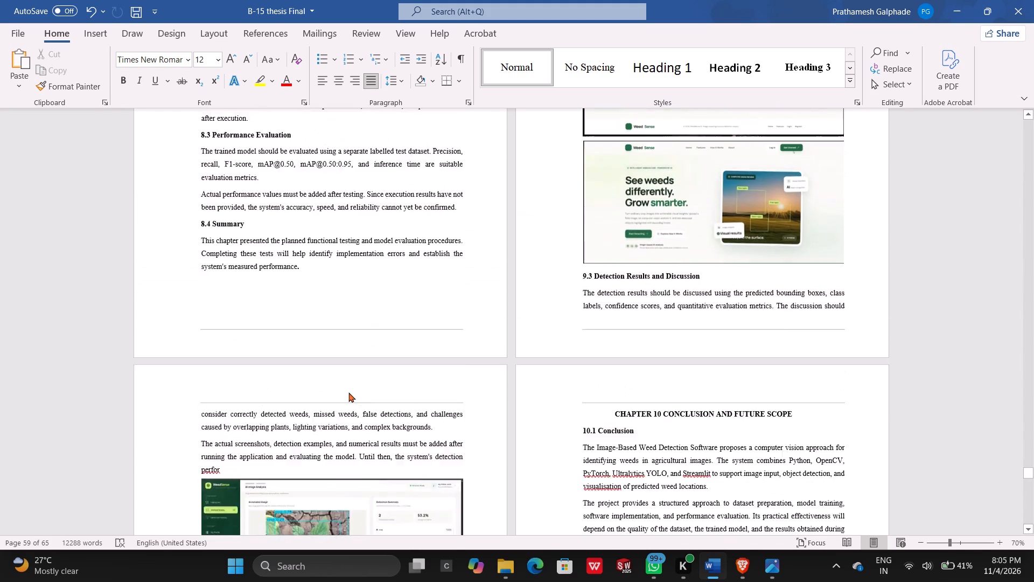
pyautogui.scroll(6, 348, 392)
pyautogui.scroll(-7, 348, 392)
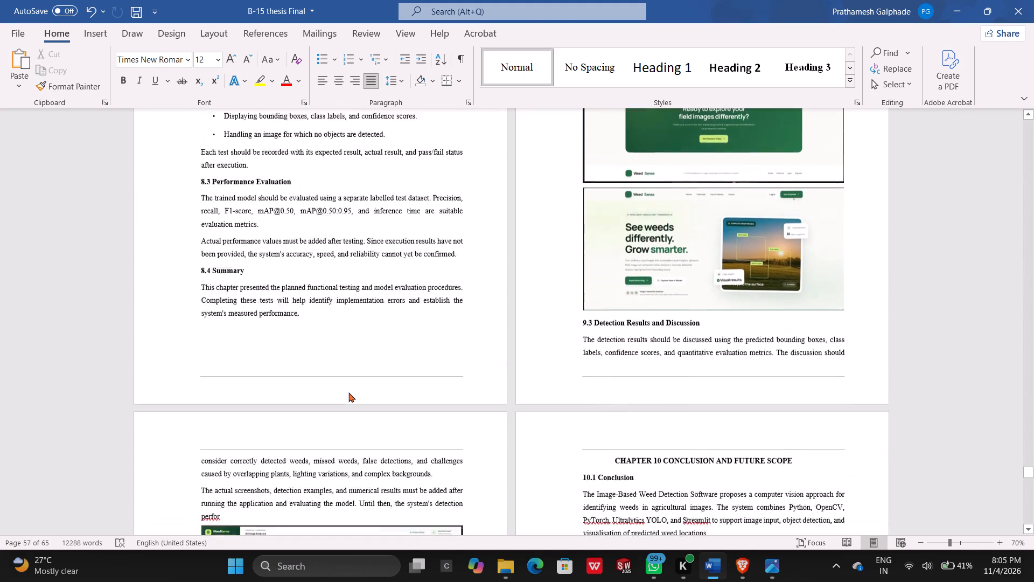
pyautogui.scroll(-9, 348, 392)
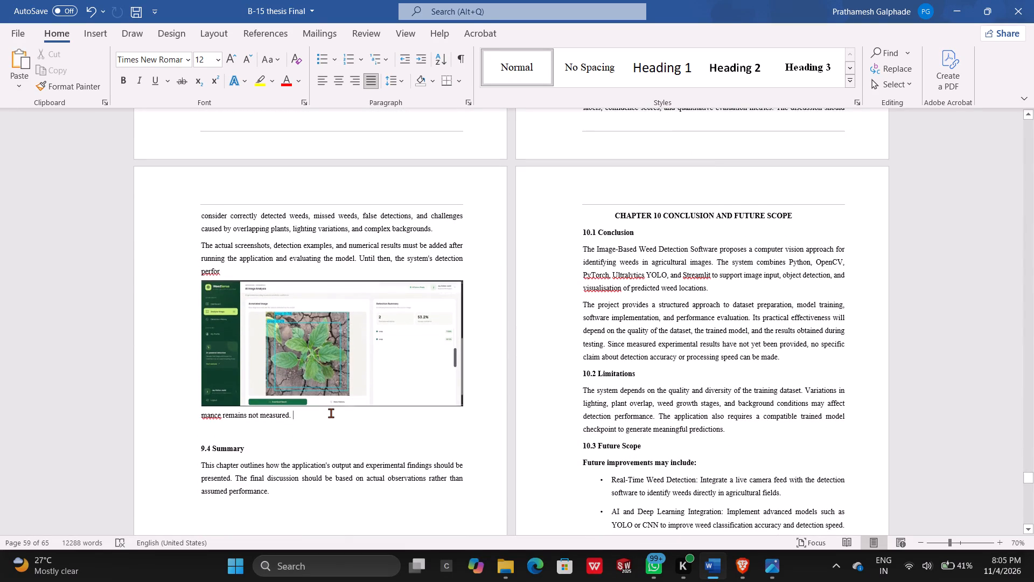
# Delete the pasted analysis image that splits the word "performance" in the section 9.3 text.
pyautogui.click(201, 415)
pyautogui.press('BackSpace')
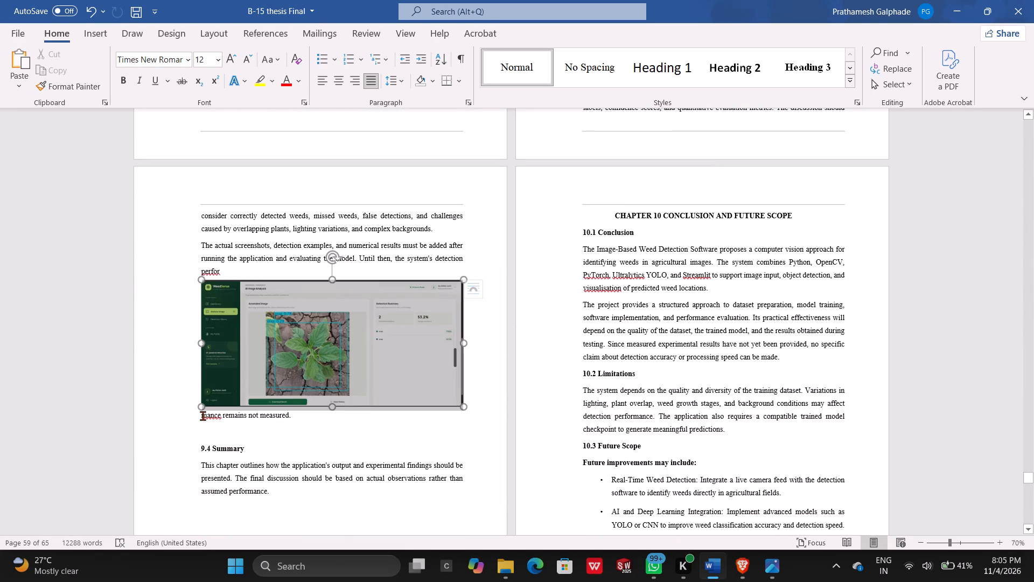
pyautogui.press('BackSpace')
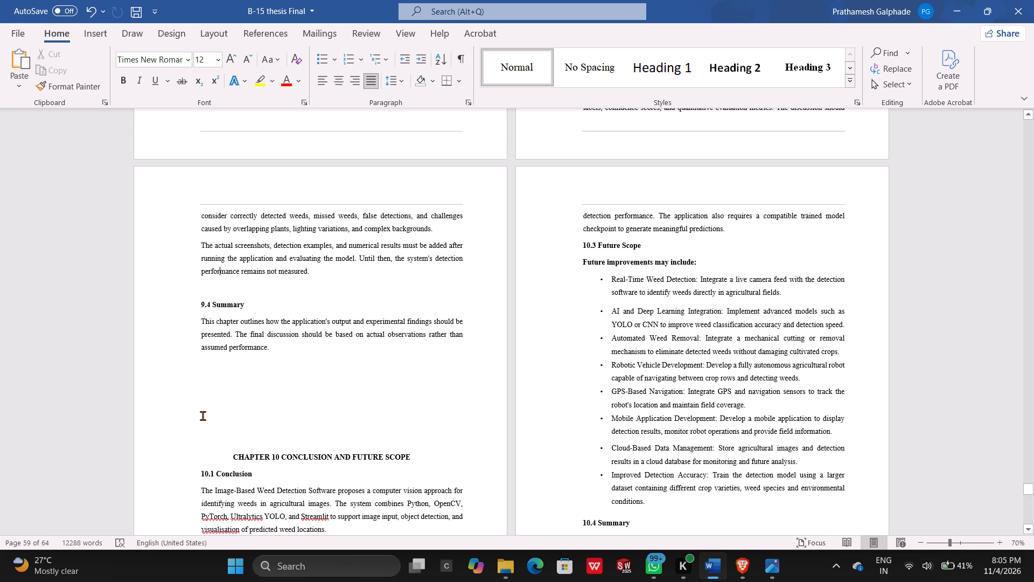
# Paste the copied AI Image Analysis 1 S image in a new paragraph after "performance remains not measured." and shrink it to about the text width.
pyautogui.click(322, 278)
pyautogui.press('Return')
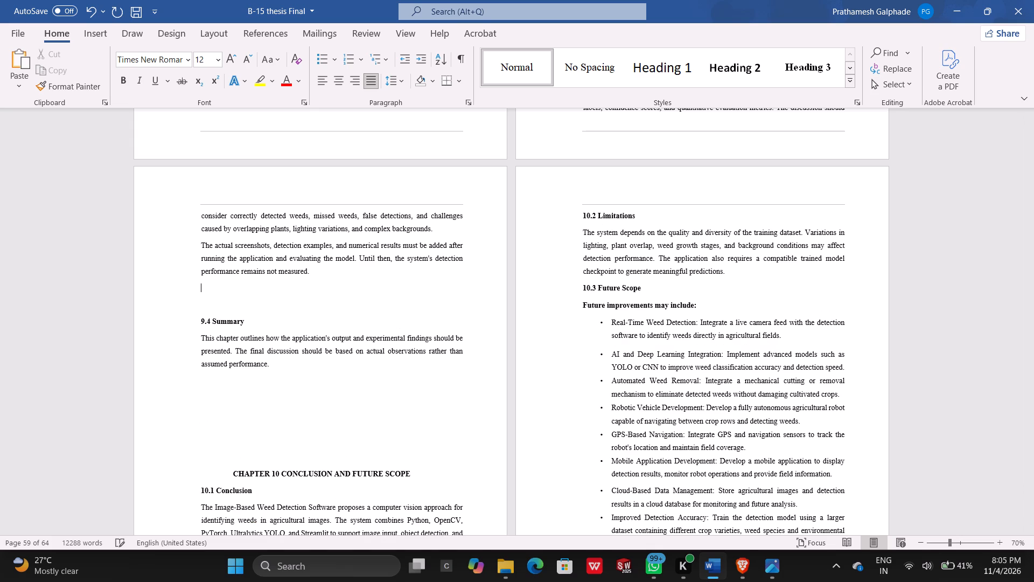
pyautogui.rightClick(239, 289)
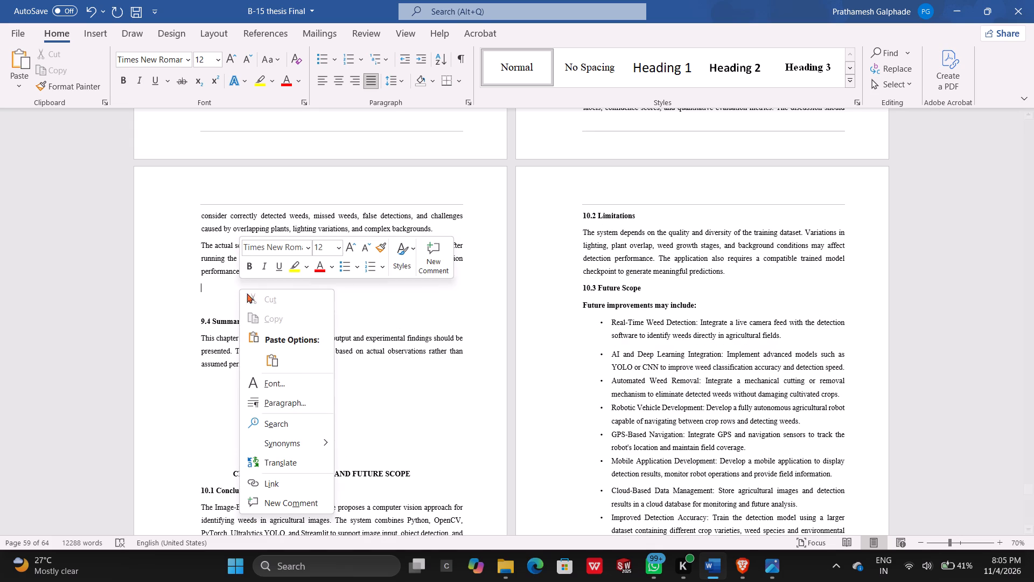
pyautogui.click(279, 362)
pyautogui.click(386, 332)
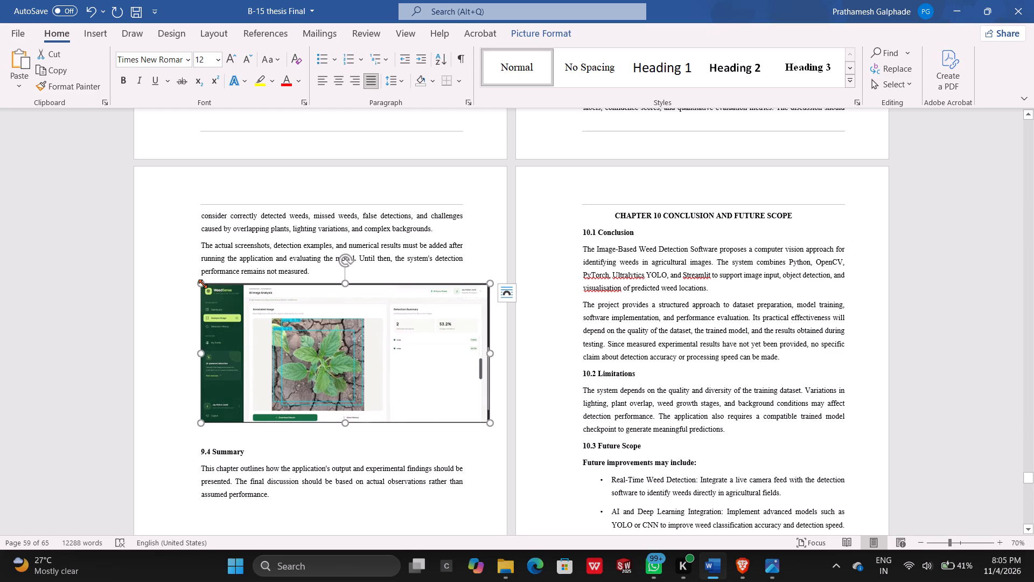
pyautogui.moveTo(202, 283); pyautogui.dragTo(233, 301)
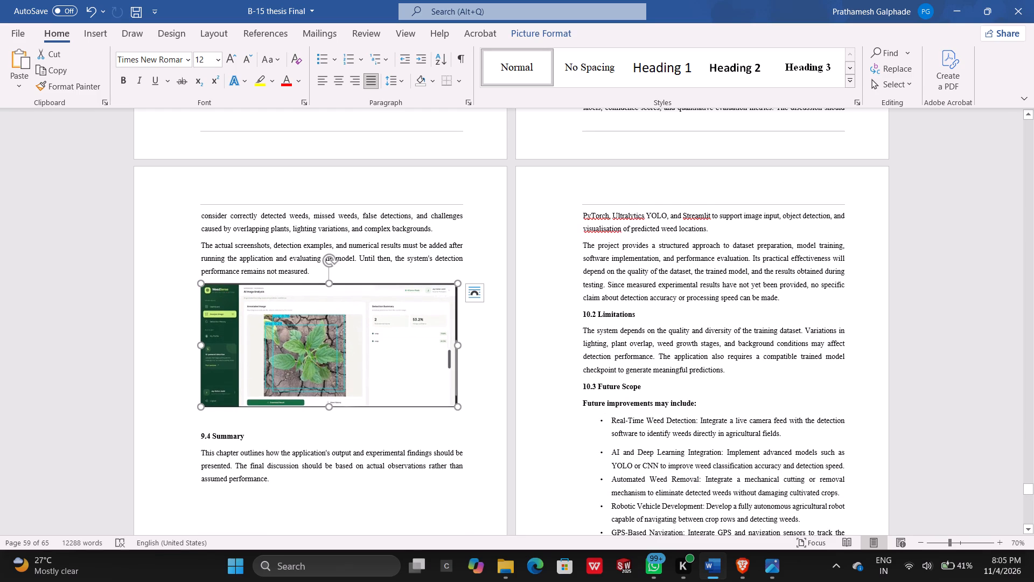
# Push the heading "CHAPTER 10 CONCLUSION AND FUTURE SCOPE" below section 9.4 onto the top of a new page with blank lines.
pyautogui.scroll(-3, 424, 324)
pyautogui.scroll(-4, 474, 306)
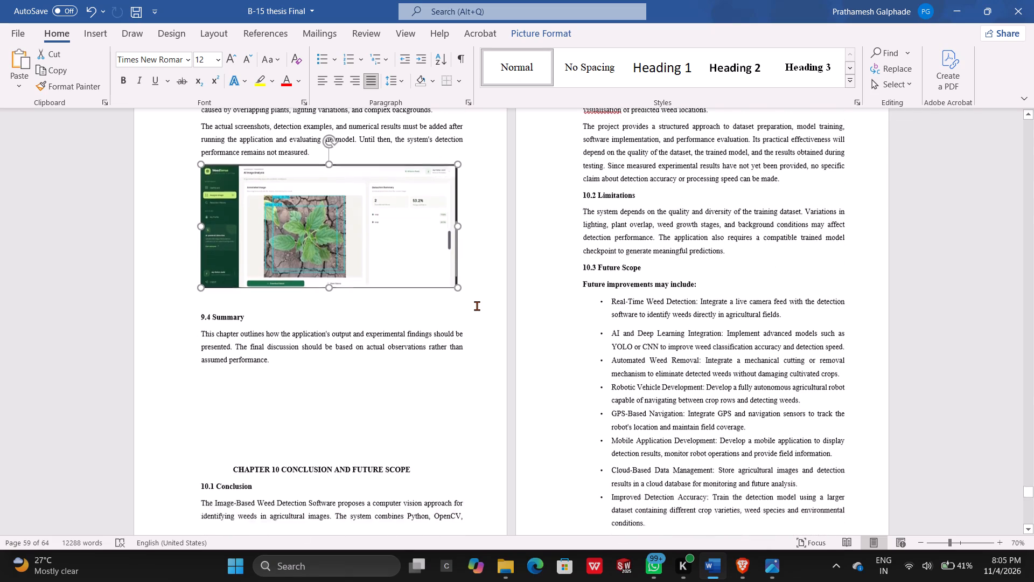
pyautogui.scroll(-6, 477, 306)
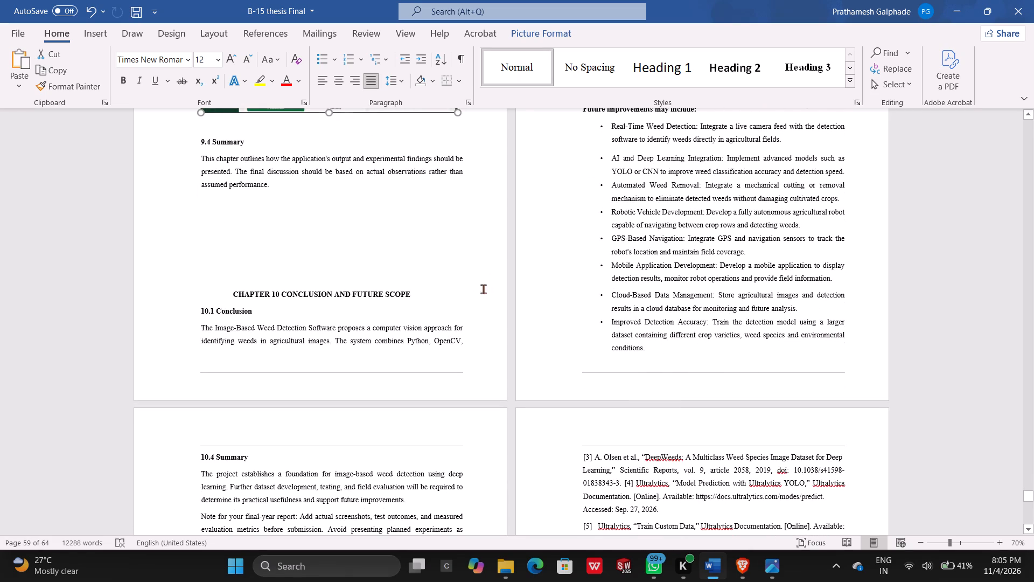
pyautogui.click(232, 290)
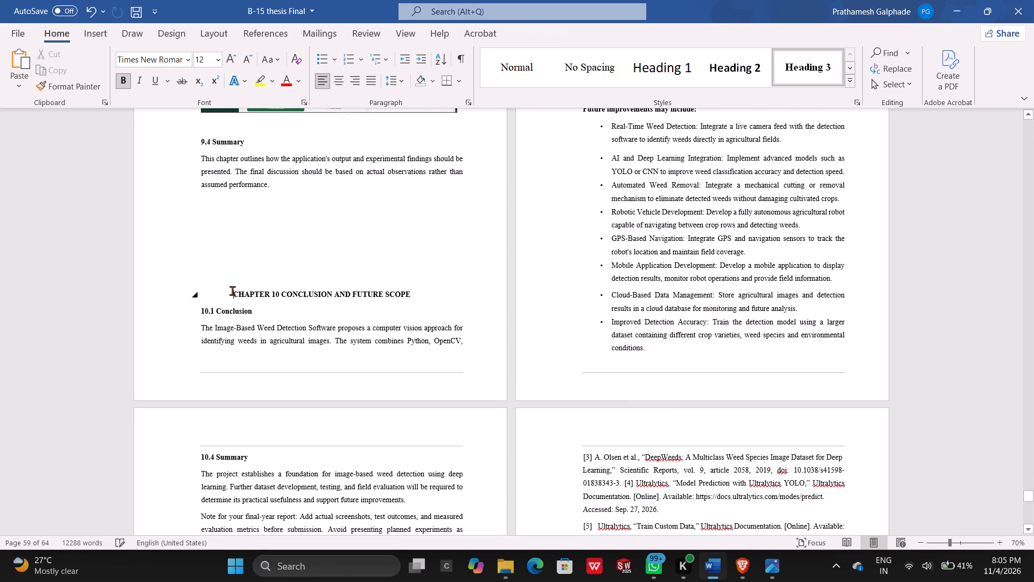
pyautogui.press('Return')
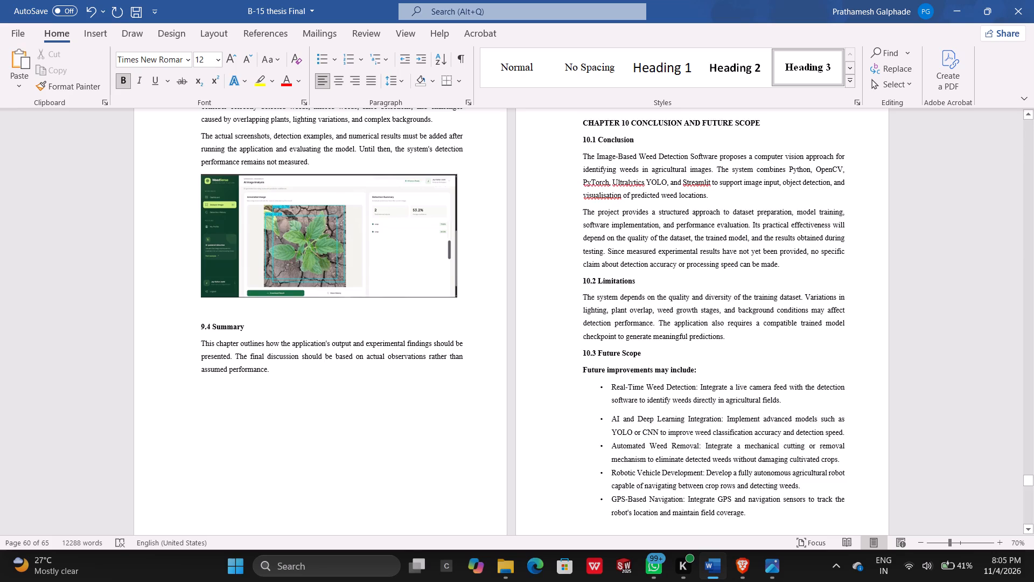
pyautogui.press('Return')
pyautogui.press('BackSpace')
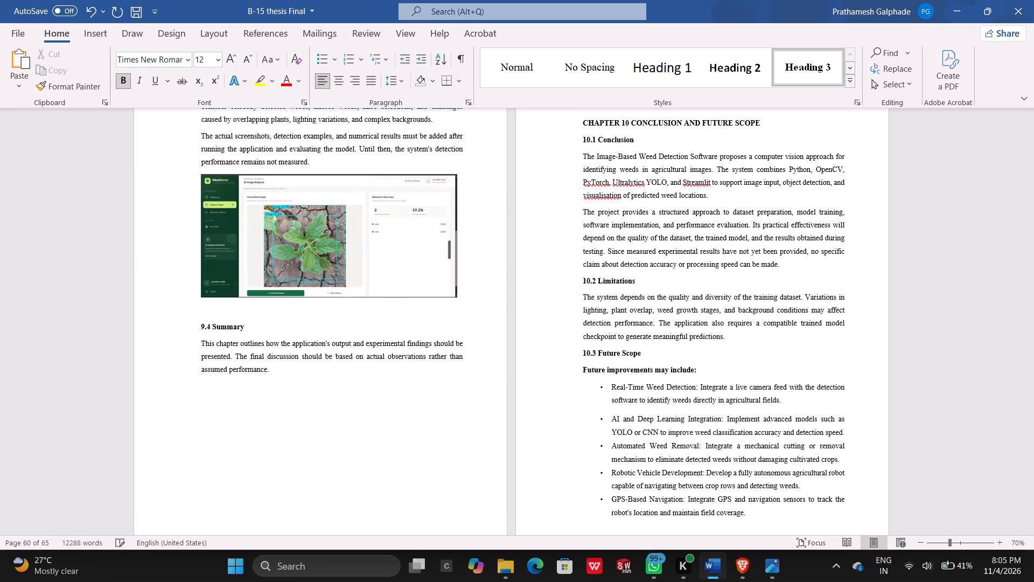
# Indent the heading "CHAPTER 10 CONCLUSION AND FUTURE SCOPE" with leading spaces so it sits roughly centred above section 10.1.
pyautogui.click(585, 125)
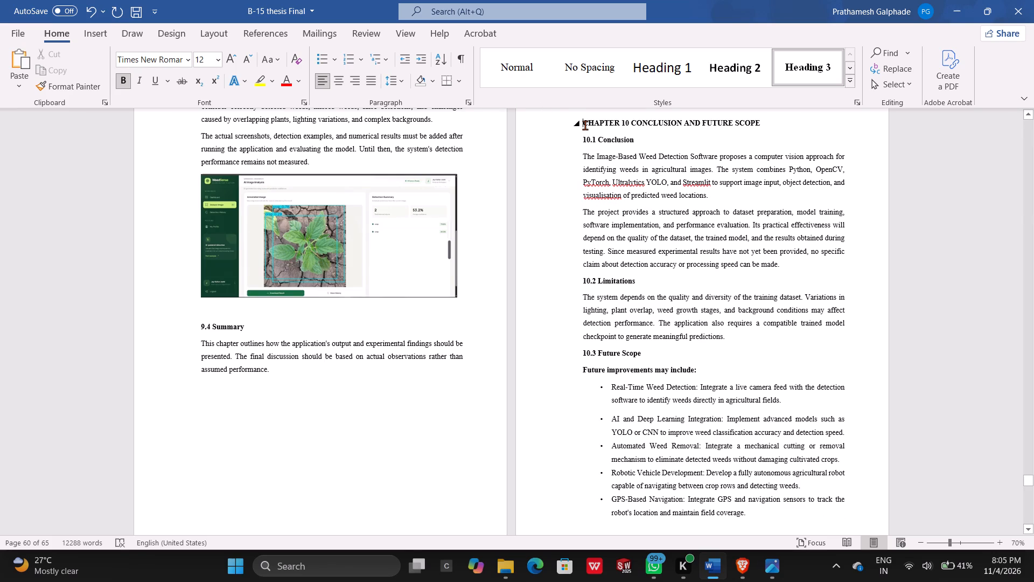
pyautogui.press('space')
pyautogui.press('space')
pyautogui.press('space')
pyautogui.press('space')
pyautogui.press('space')
pyautogui.press('space')
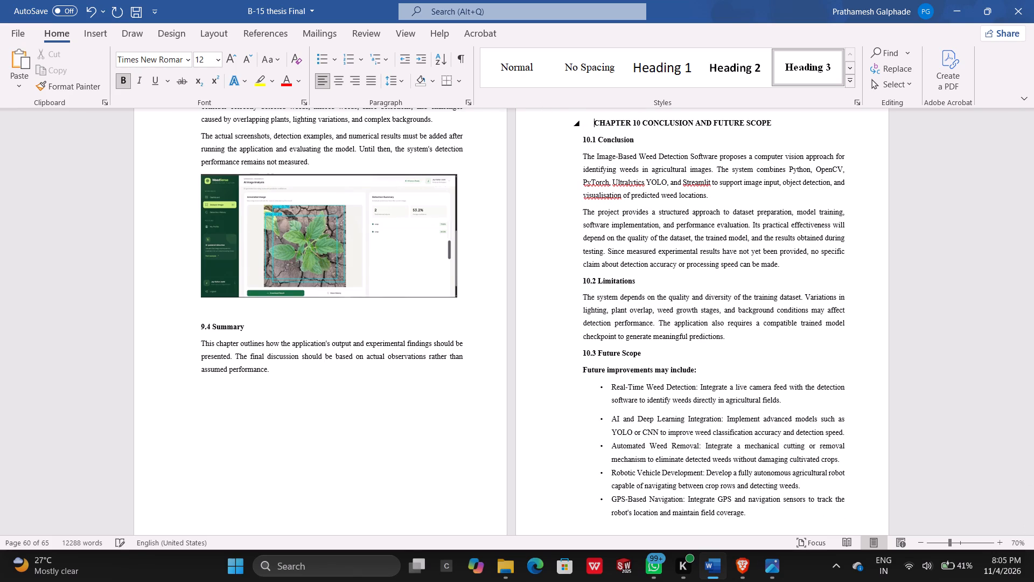
pyautogui.press('space')
pyautogui.press('space')
pyautogui.press('space')
pyautogui.press('space')
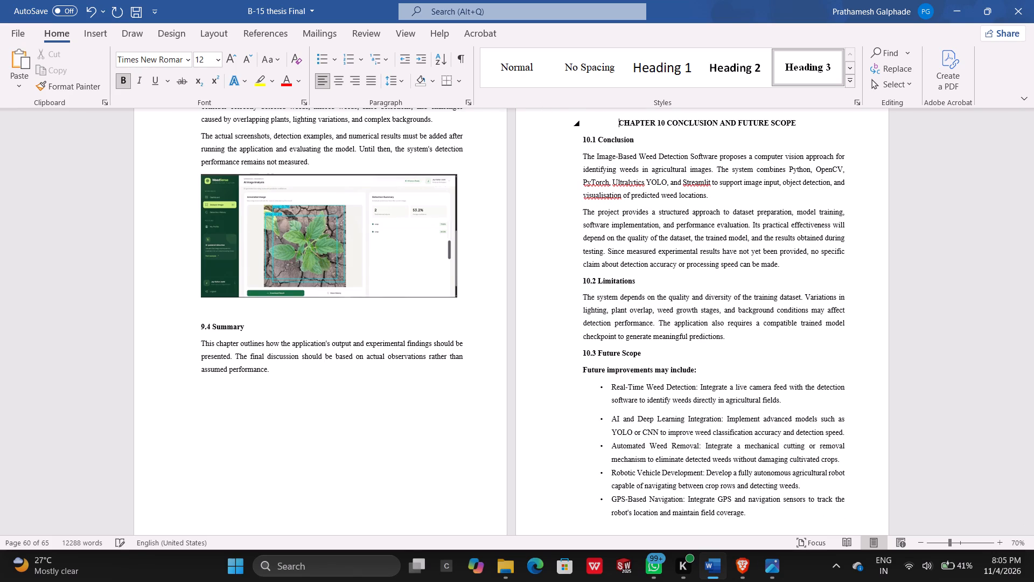
pyautogui.press('space')
# Review the page layout of Chapter 10, from section 9.4 through the future-scope bullets and 10.4 Summary to the References.
pyautogui.scroll(-7, 628, 310)
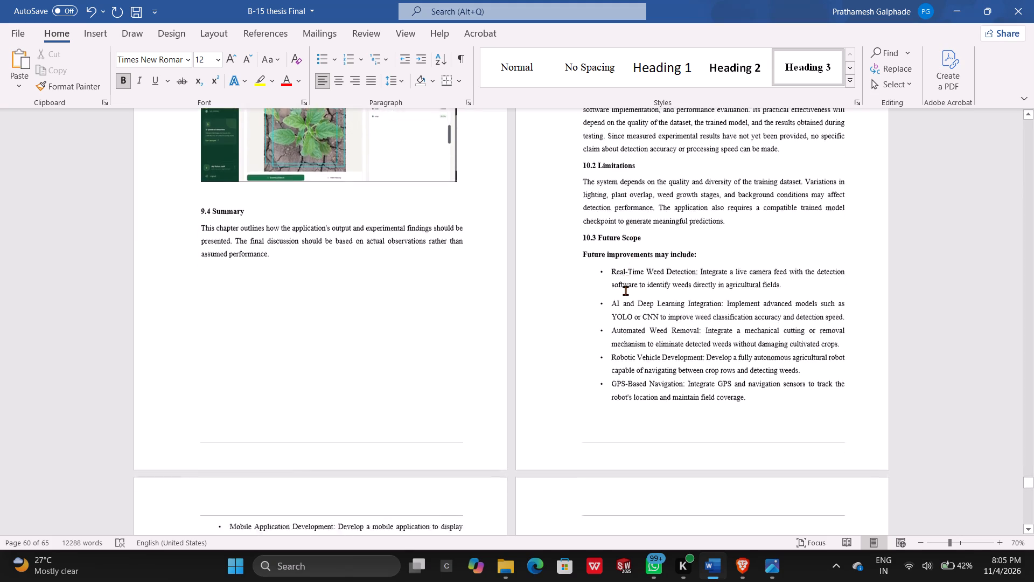
pyautogui.scroll(-7, 625, 290)
pyautogui.scroll(7, 446, 305)
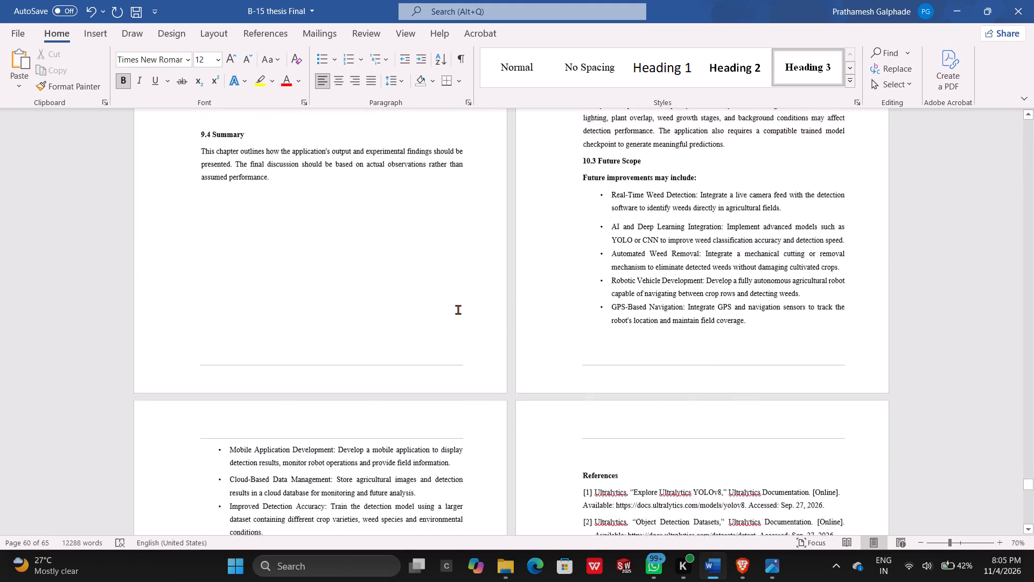
pyautogui.scroll(1, 458, 309)
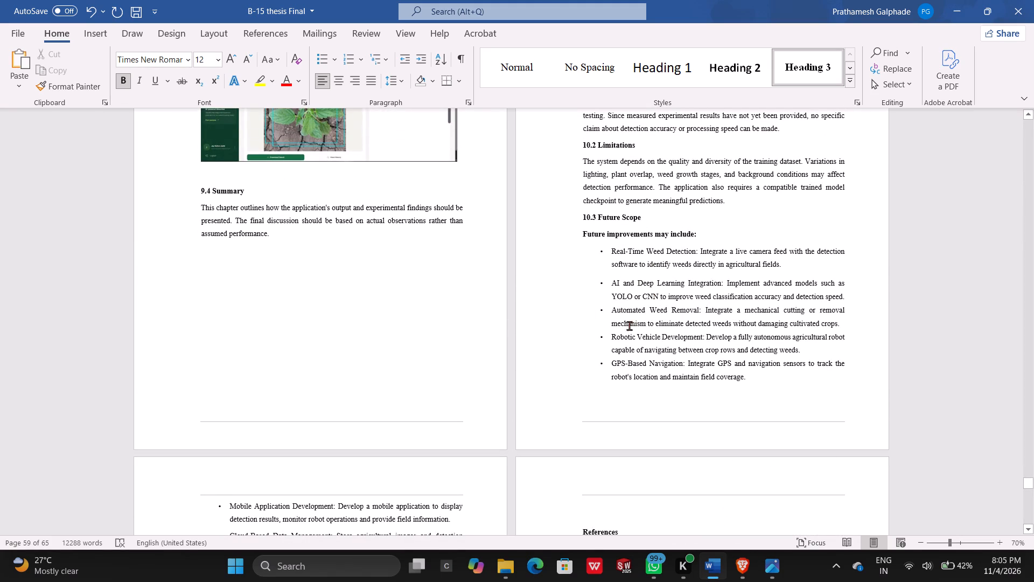
pyautogui.scroll(-4, 552, 380)
pyautogui.scroll(-3, 431, 393)
pyautogui.scroll(-2, 381, 387)
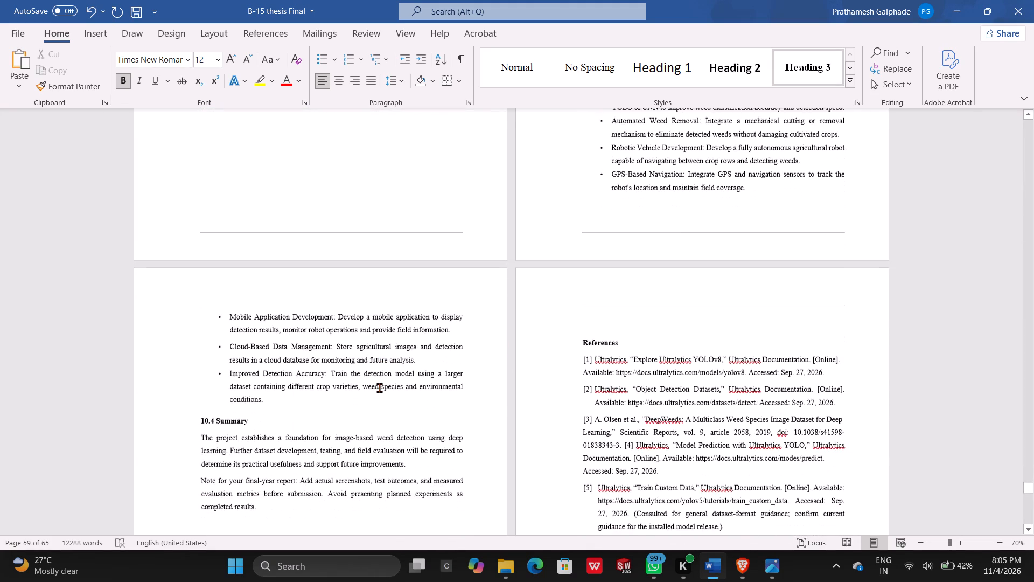
pyautogui.scroll(-3, 296, 382)
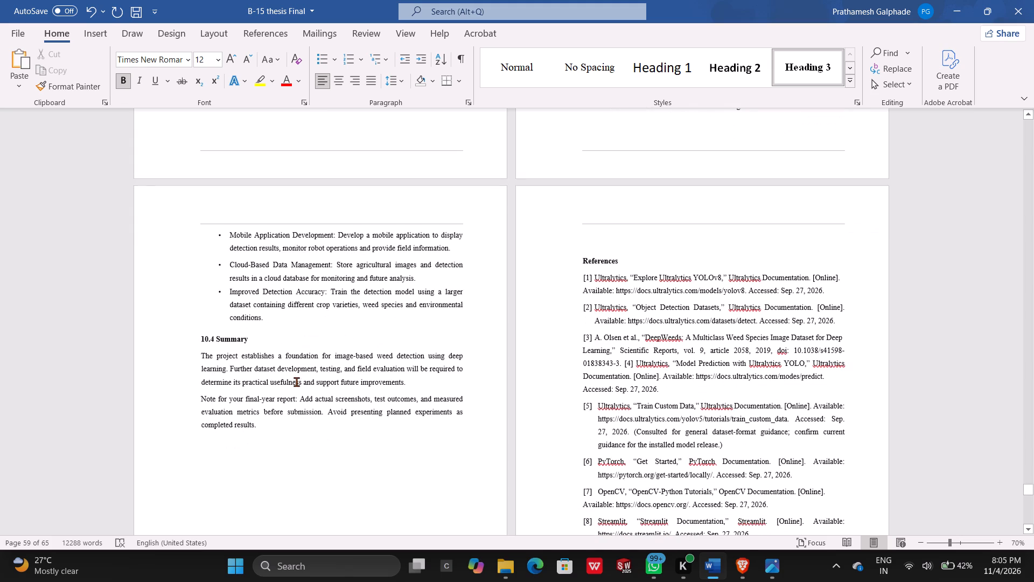
pyautogui.scroll(-5, 581, 300)
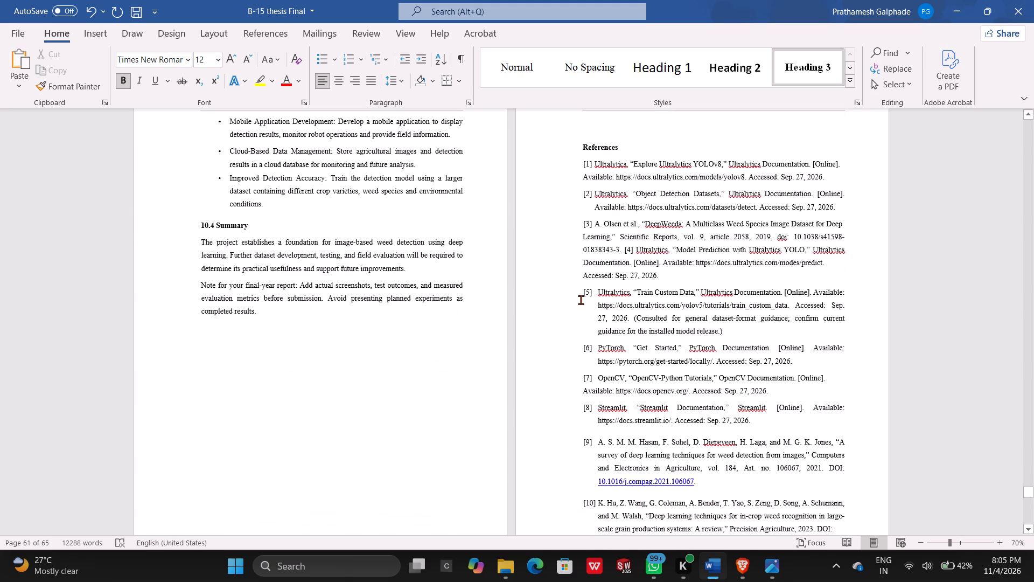
pyautogui.keyDown('ctrl'); pyautogui.scroll(3, 542, 280); pyautogui.keyUp('ctrl')
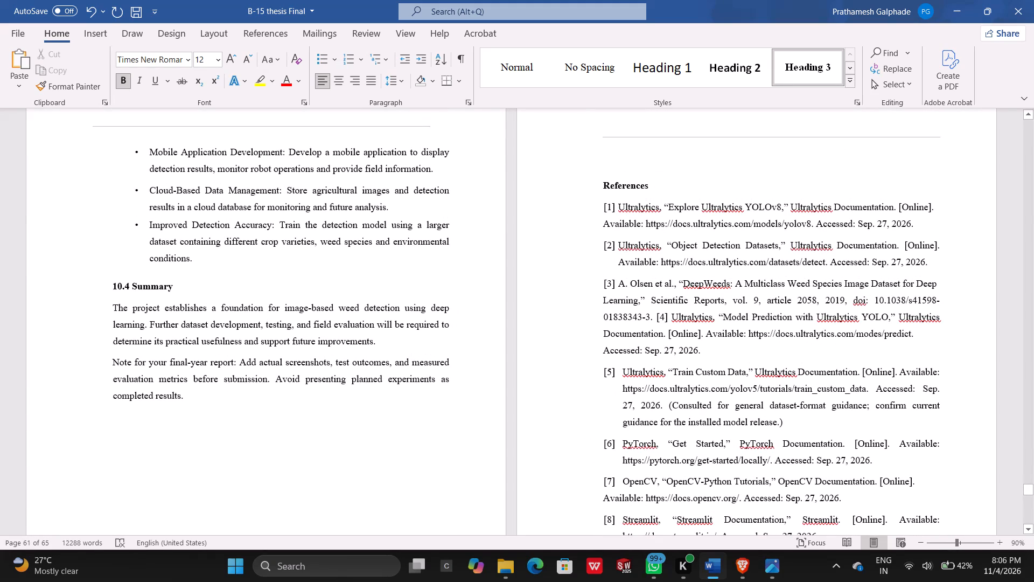
pyautogui.keyDown('ctrl'); pyautogui.scroll(2, 542, 280); pyautogui.keyUp('ctrl')
pyautogui.scroll(9, 542, 280)
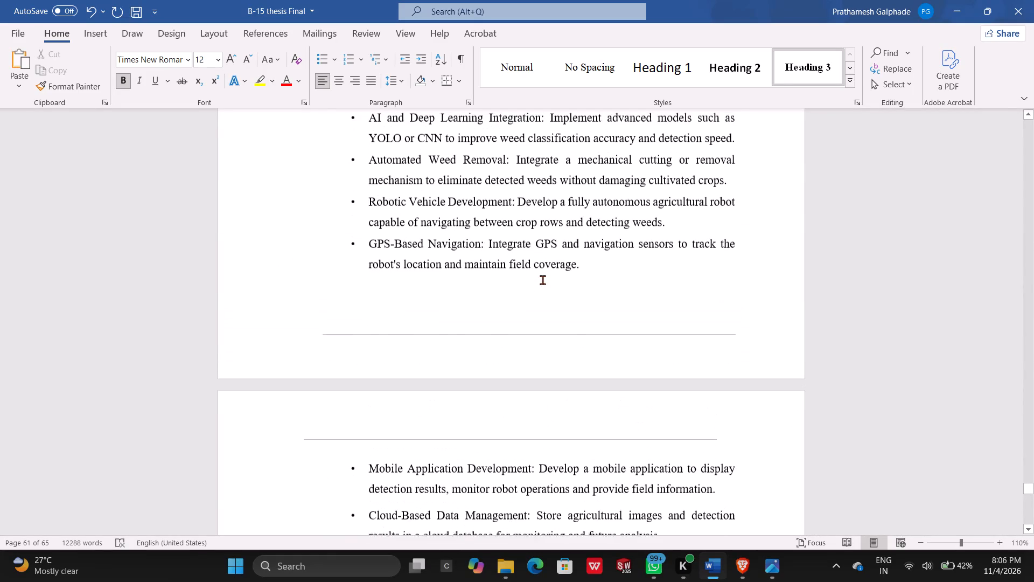
# Review the front matter from the title page and certificate through the table of contents to the list of abbreviations.
pyautogui.moveTo(791, 325); pyautogui.dragTo(735, 129, button='middle')
pyautogui.scroll(1, 735, 129)
pyautogui.scroll(-12, 543, 269)
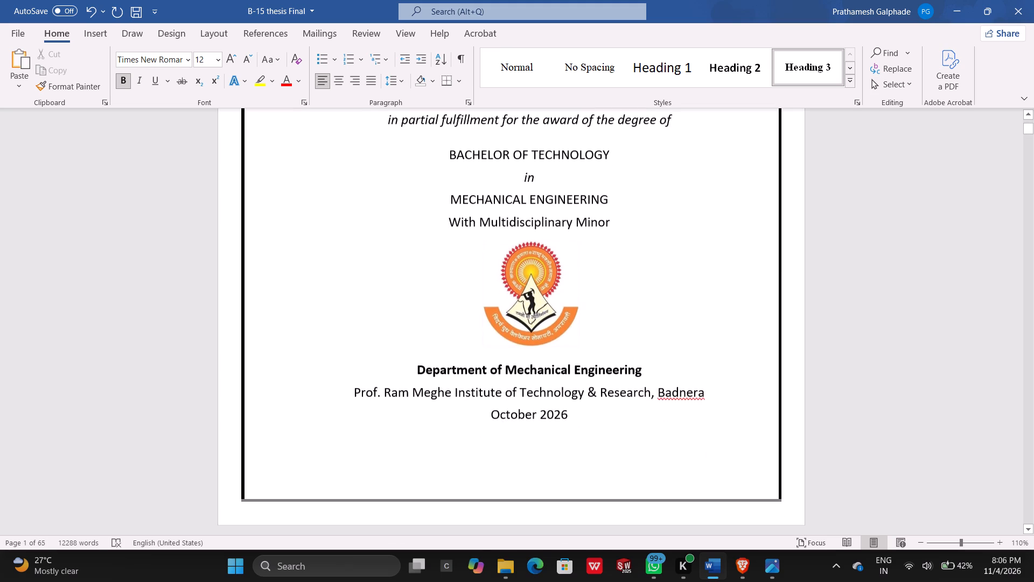
pyautogui.scroll(-1, 543, 269)
pyautogui.scroll(-5, 647, 270)
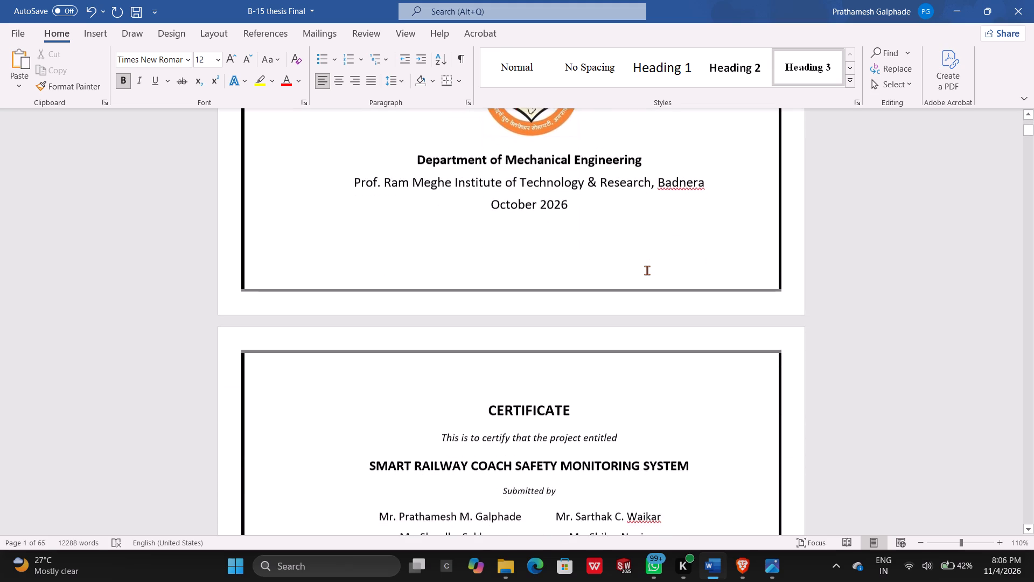
pyautogui.scroll(-4, 647, 270)
pyautogui.moveTo(647, 270); pyautogui.dragTo(647, 273, button='middle')
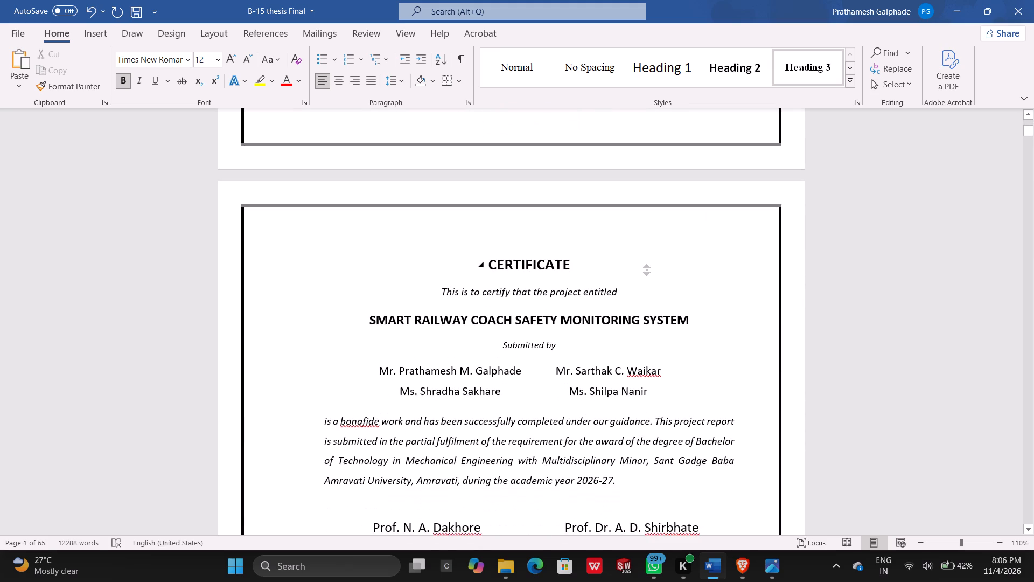
pyautogui.moveTo(647, 273); pyautogui.dragTo(647, 291, button='middle')
pyautogui.scroll(-2, 648, 274)
pyautogui.middleClick(647, 291)
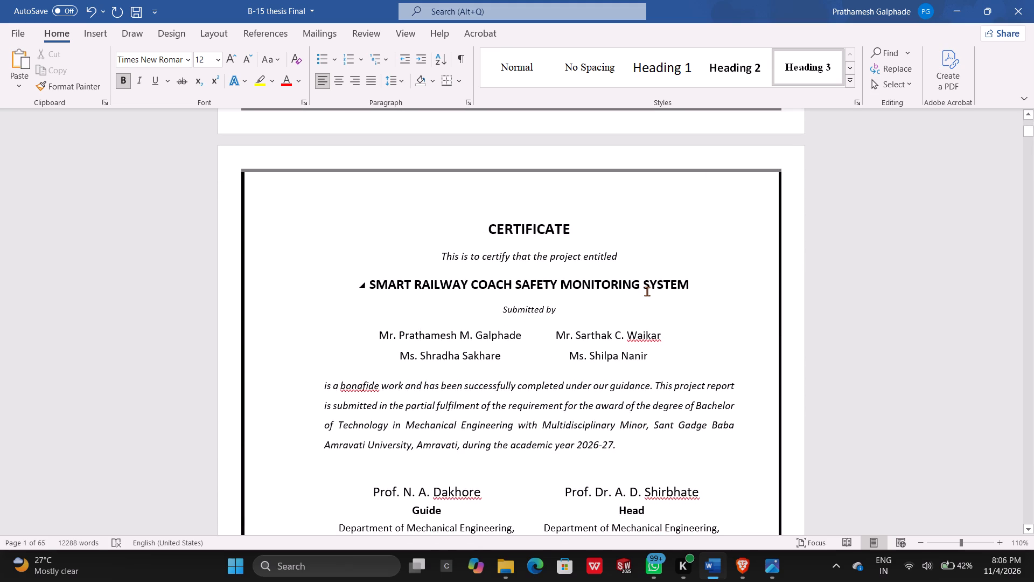
pyautogui.scroll(-15, 647, 291)
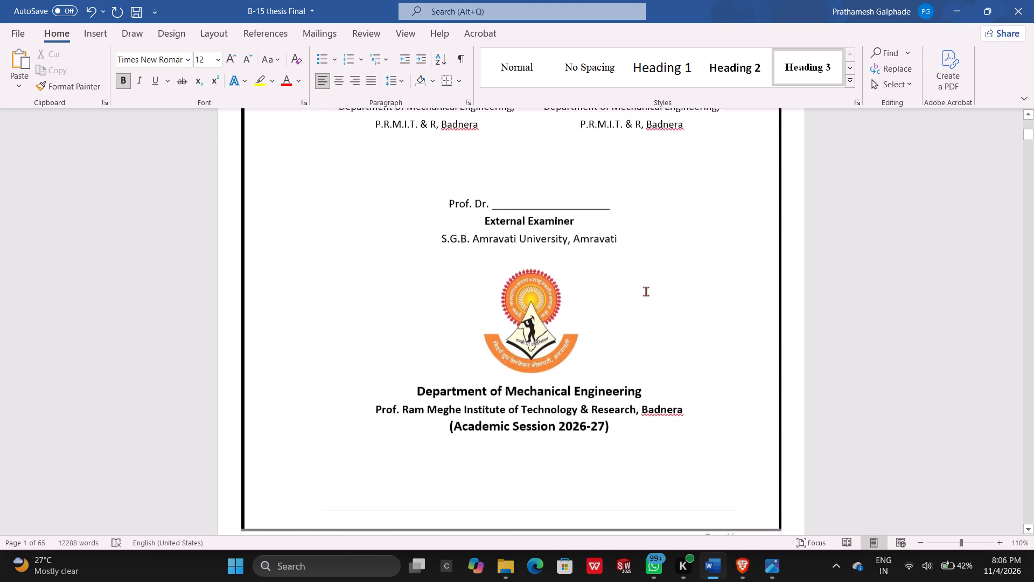
pyautogui.scroll(-20, 646, 291)
pyautogui.scroll(-20, 646, 291)
pyautogui.scroll(-1, 646, 291)
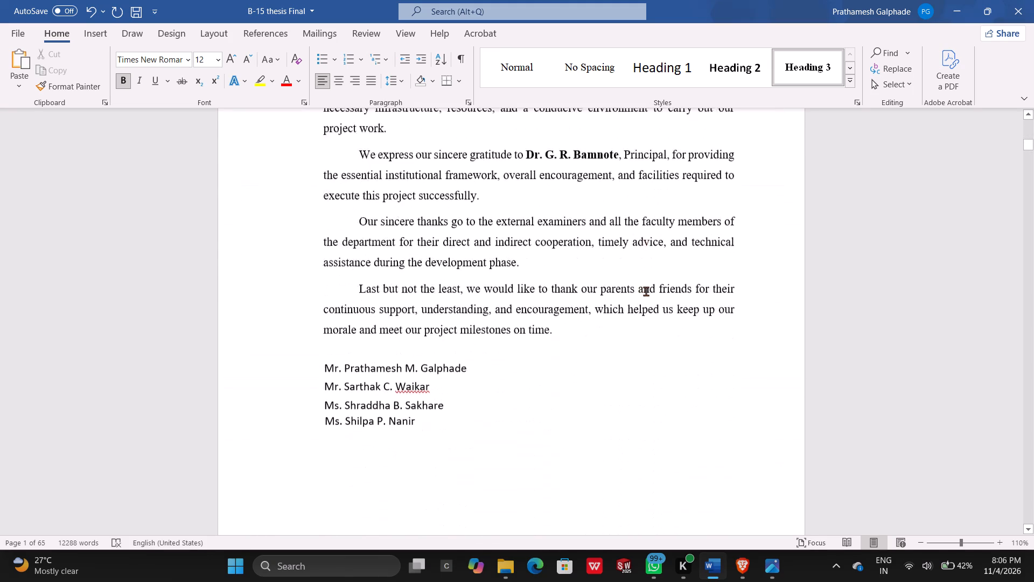
pyautogui.scroll(-20, 646, 291)
pyautogui.scroll(-20, 646, 291)
pyautogui.scroll(-1, 646, 291)
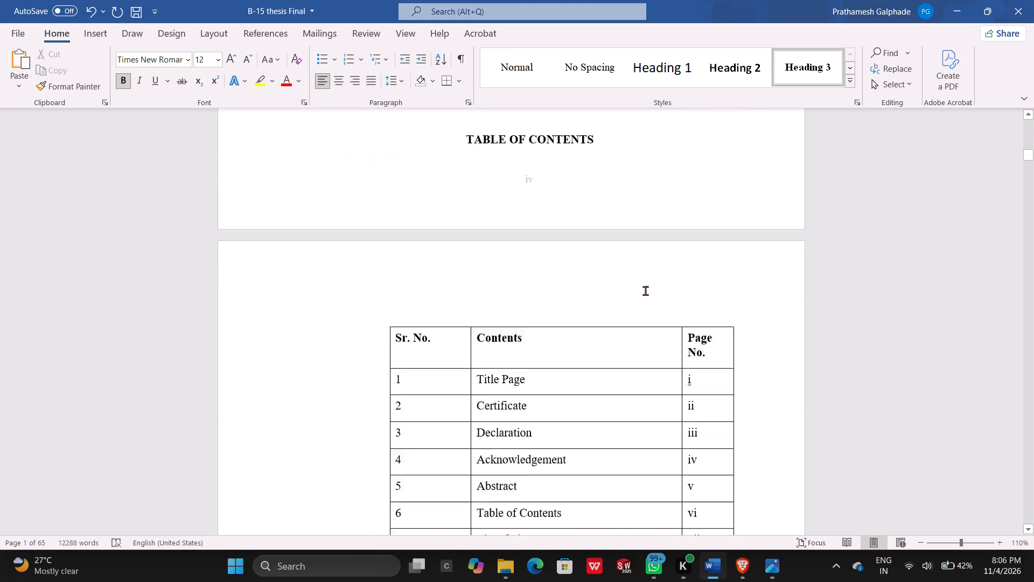
pyautogui.scroll(-20, 645, 290)
pyautogui.scroll(-20, 645, 290)
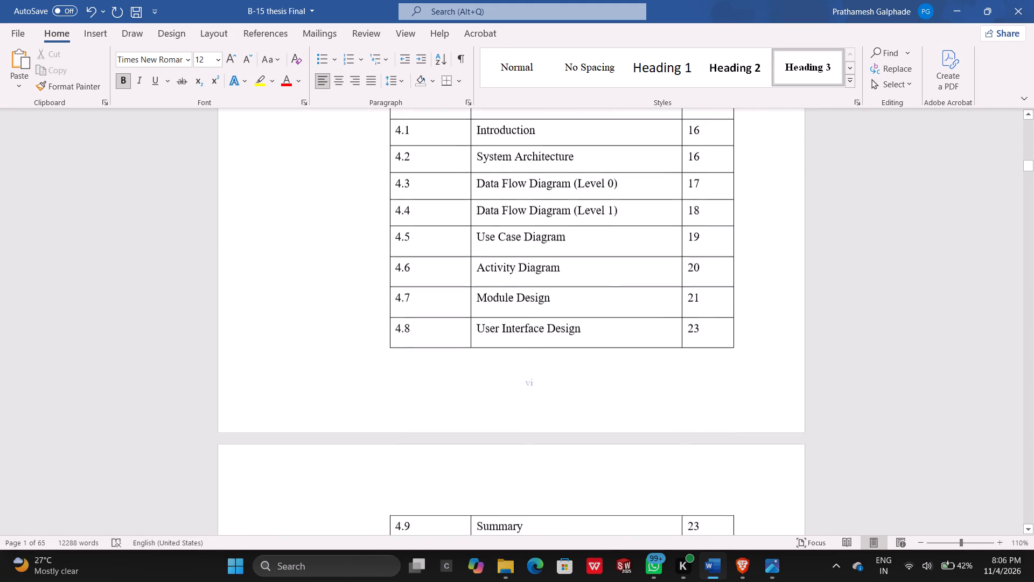
pyautogui.scroll(-20, 645, 290)
pyautogui.scroll(-20, 645, 290)
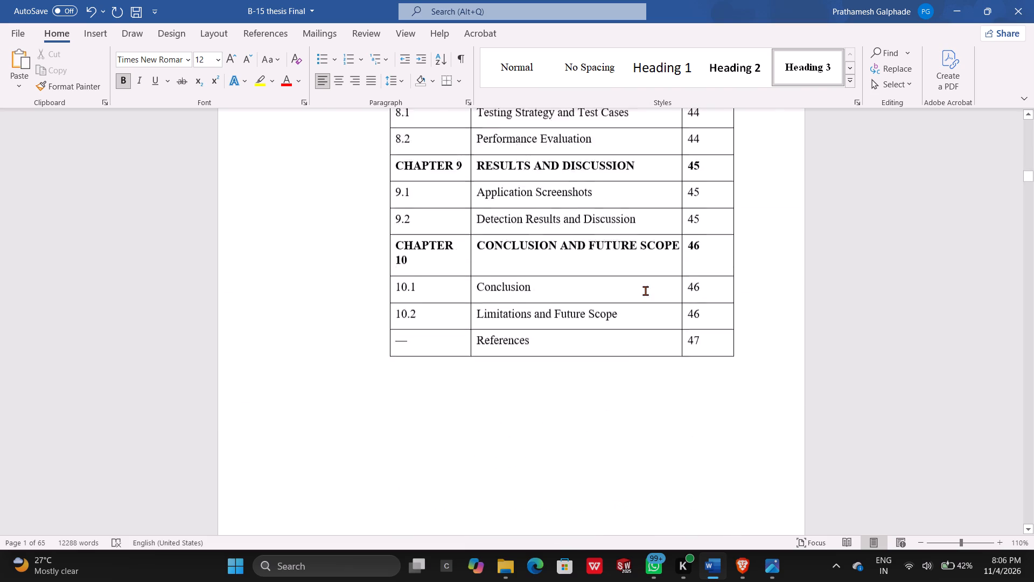
pyautogui.scroll(-20, 645, 290)
pyautogui.scroll(-20, 645, 290)
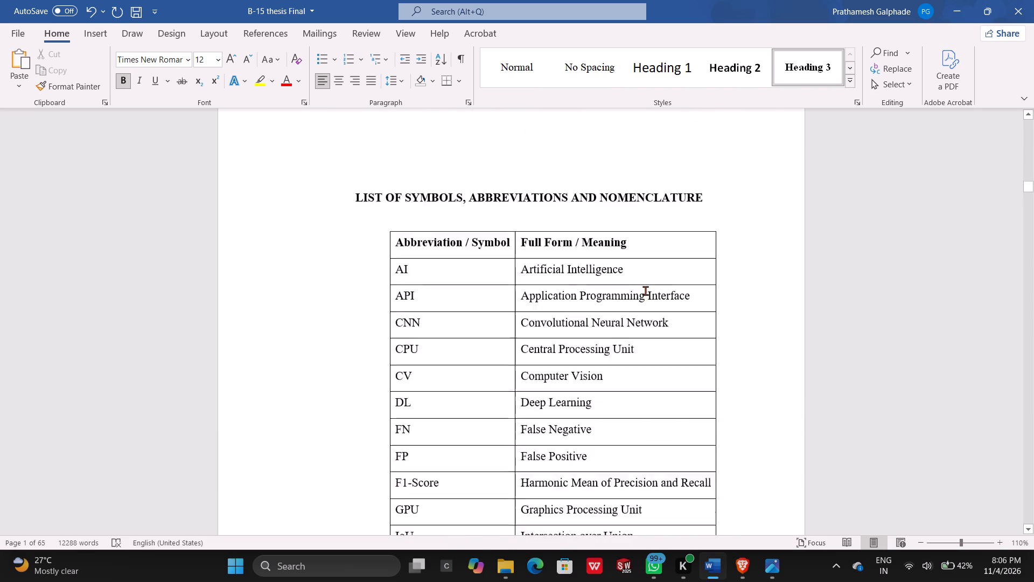
pyautogui.scroll(-20, 645, 290)
pyautogui.scroll(-5, 645, 290)
pyautogui.scroll(12, 646, 292)
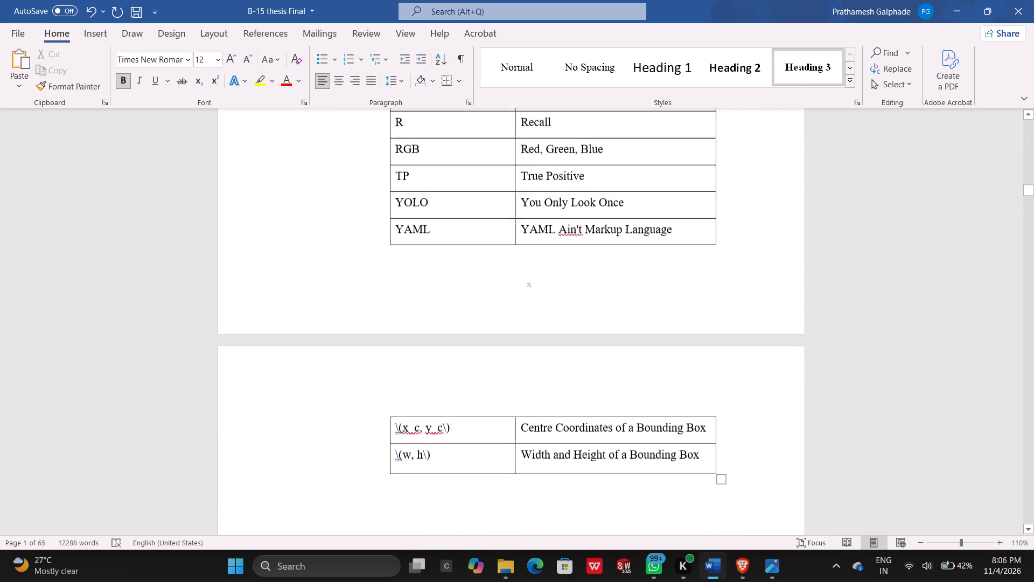
# Review the page layout of Chapters 1 to 3, from the introduction and problem statement through the software requirements and chapter summary.
pyautogui.scroll(-20, 646, 292)
pyautogui.scroll(-16, 646, 292)
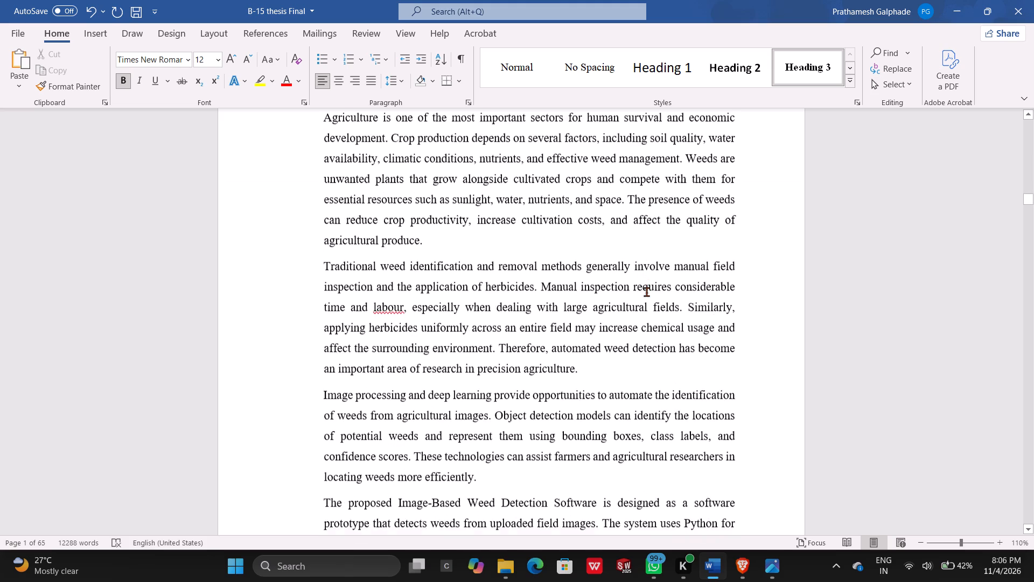
pyautogui.scroll(5, 646, 292)
pyautogui.scroll(-20, 646, 292)
pyautogui.scroll(-3, 646, 292)
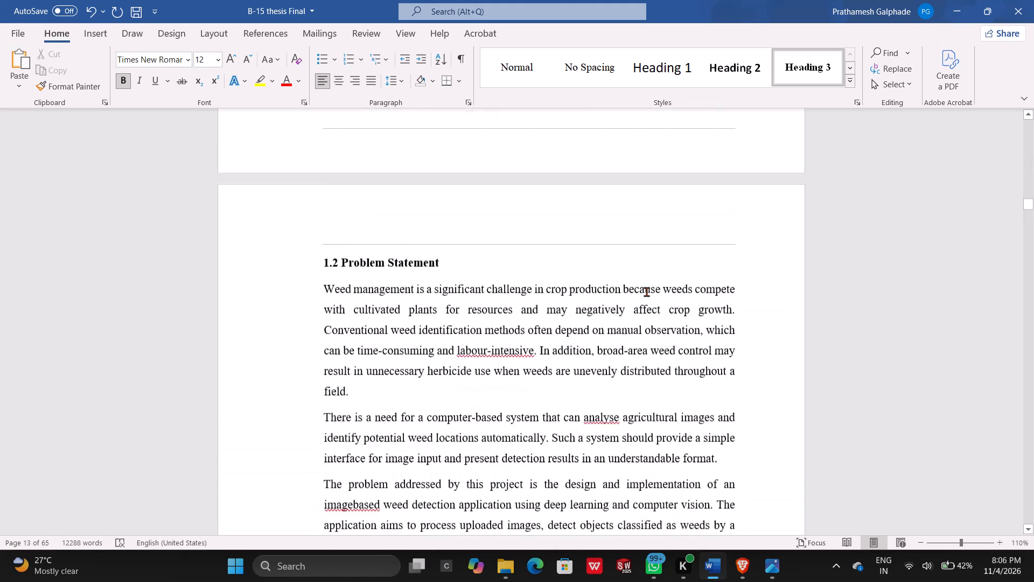
pyautogui.scroll(-20, 646, 292)
pyautogui.scroll(-20, 646, 292)
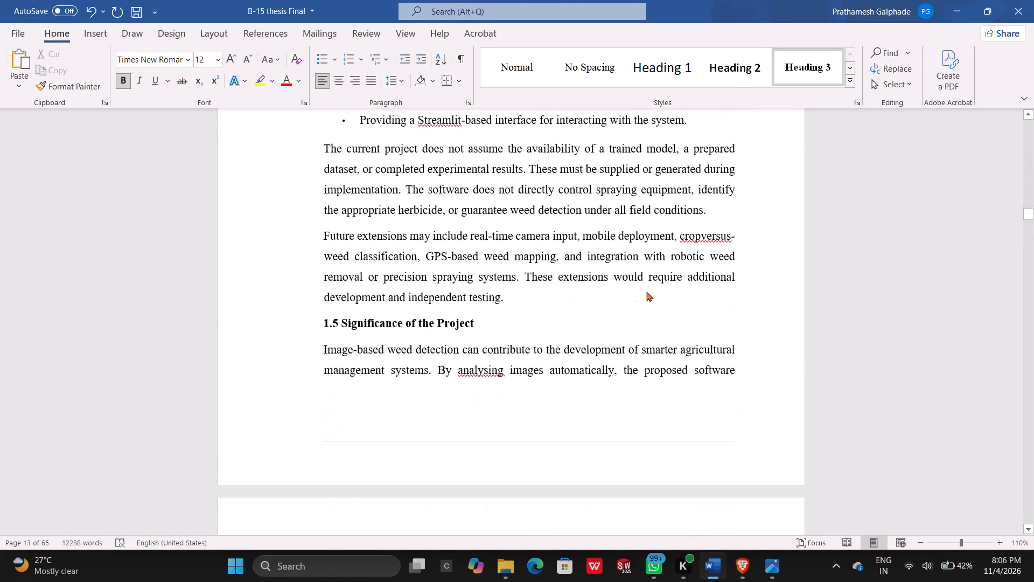
pyautogui.scroll(-20, 646, 292)
pyautogui.scroll(-20, 646, 292)
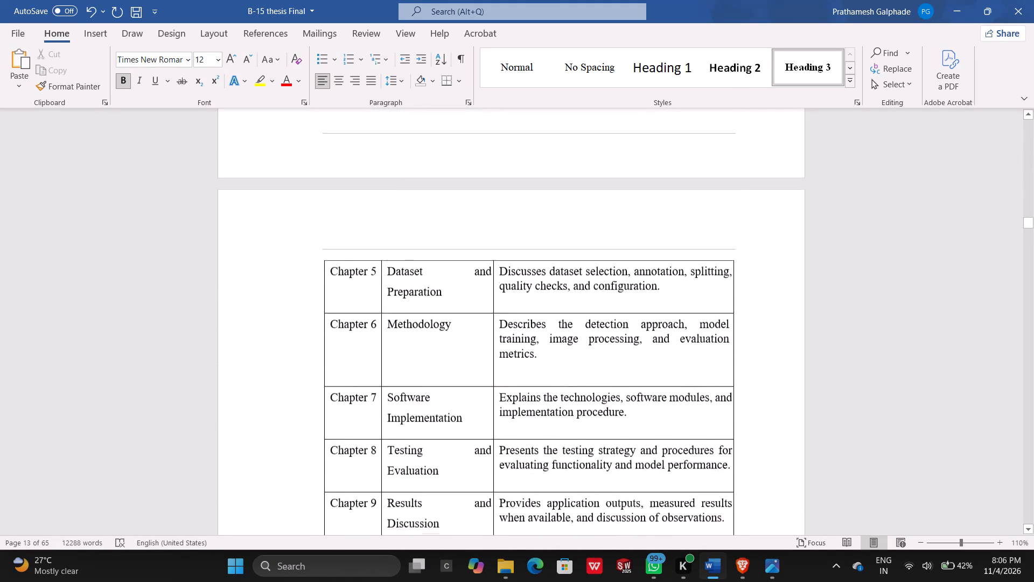
pyautogui.scroll(-20, 646, 292)
pyautogui.scroll(-20, 646, 292)
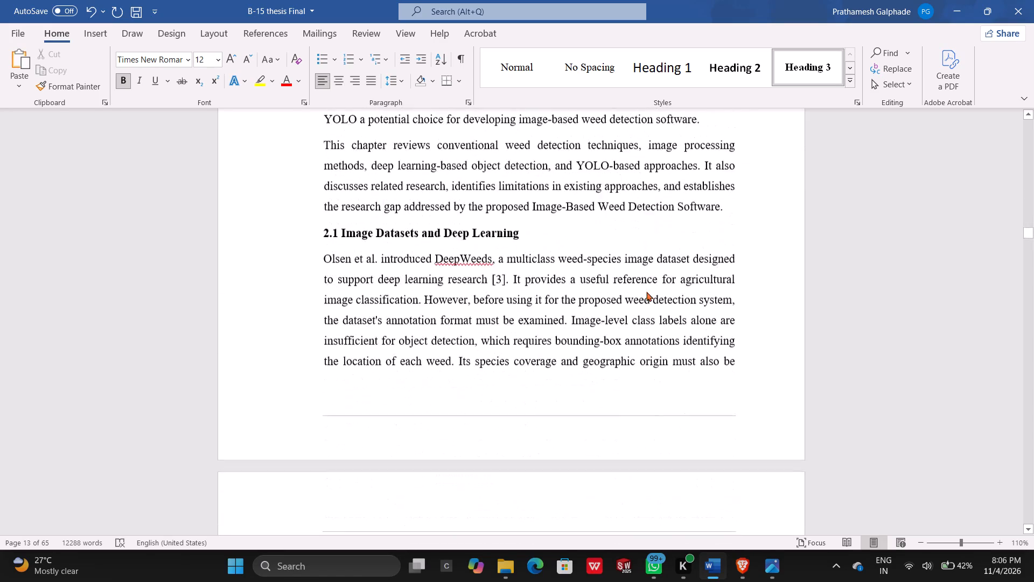
pyautogui.scroll(-20, 646, 292)
pyautogui.scroll(-20, 646, 292)
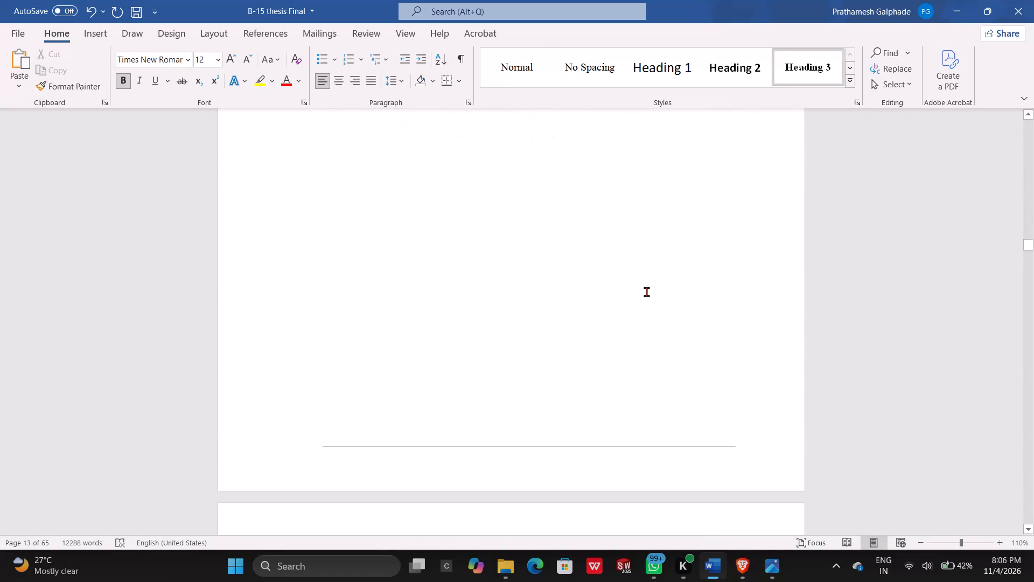
pyautogui.scroll(-20, 646, 292)
pyautogui.scroll(-19, 646, 292)
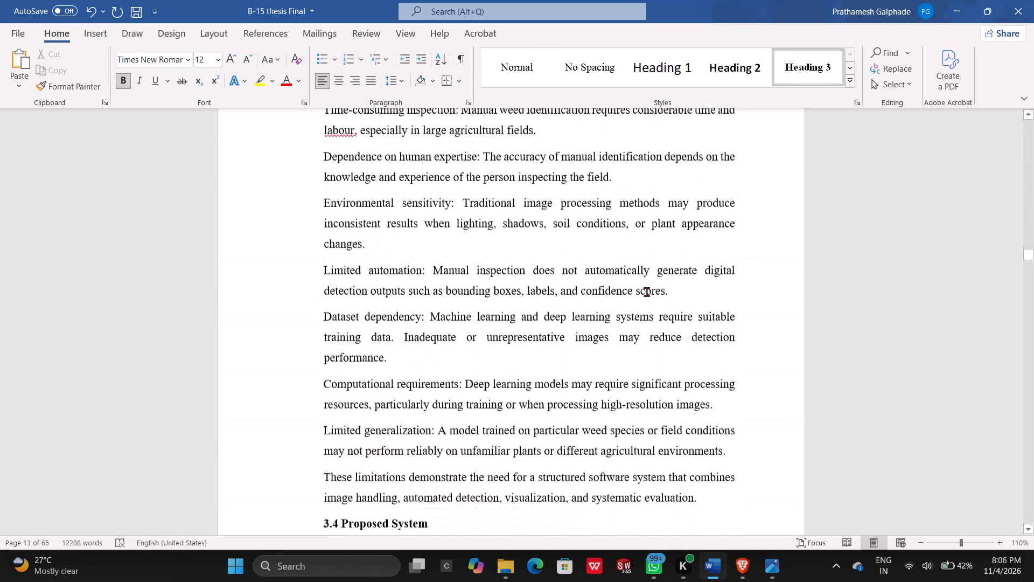
pyautogui.scroll(-20, 646, 292)
pyautogui.scroll(-19, 646, 292)
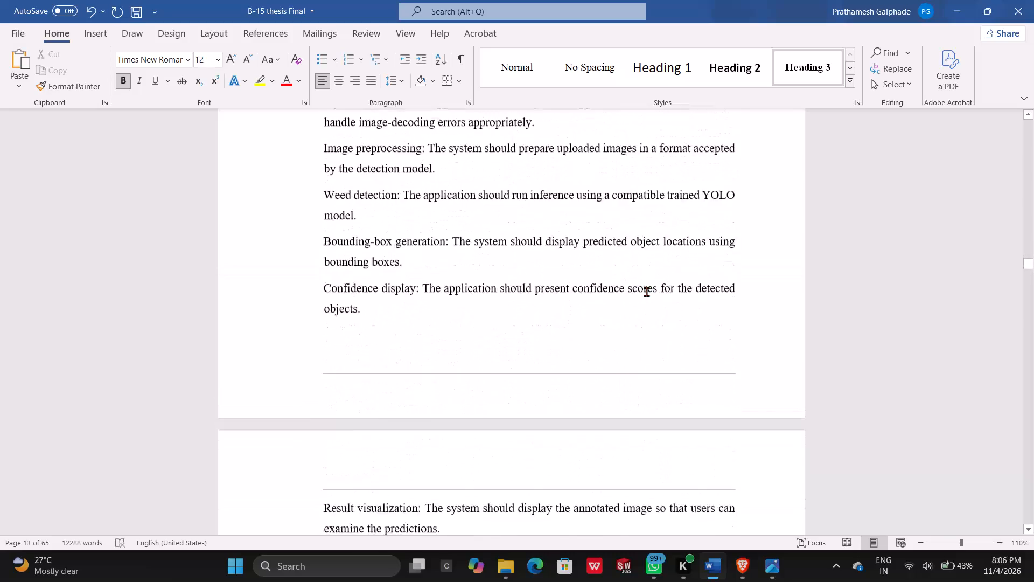
pyautogui.scroll(-20, 646, 292)
pyautogui.scroll(-10, 646, 292)
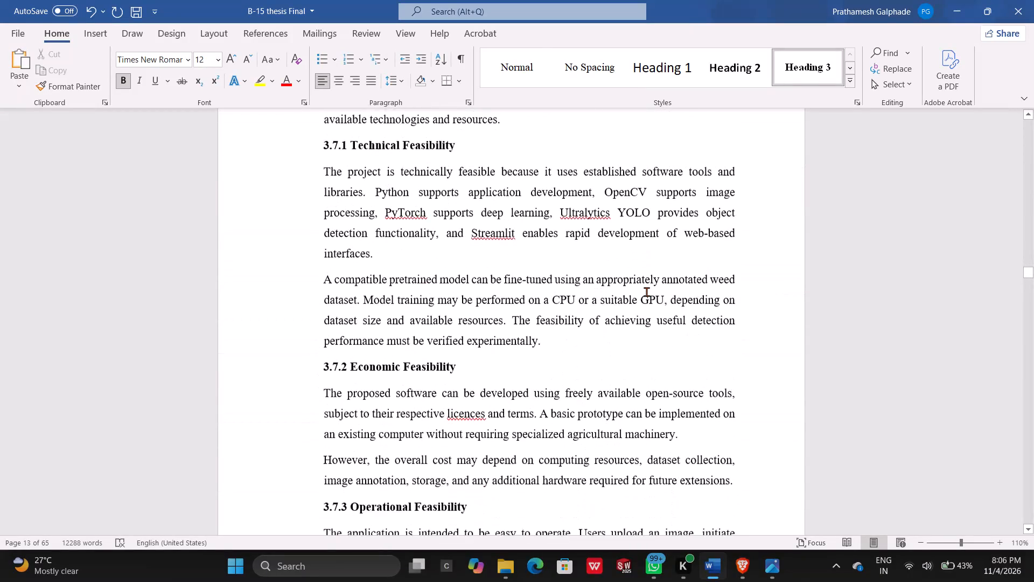
pyautogui.scroll(-20, 646, 292)
pyautogui.scroll(-8, 646, 292)
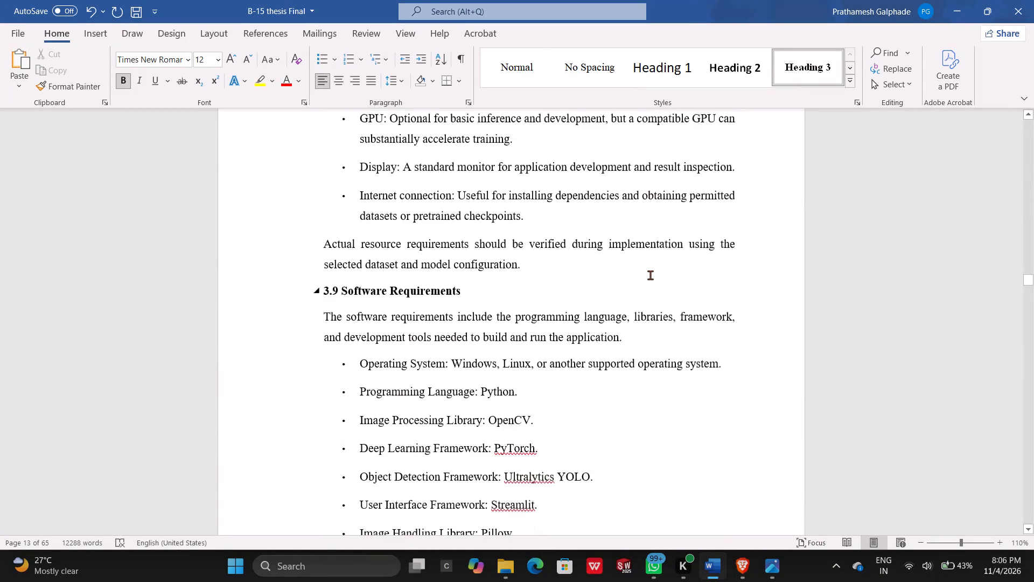
pyautogui.scroll(-3, 650, 275)
pyautogui.scroll(-20, 650, 275)
pyautogui.scroll(-2, 650, 275)
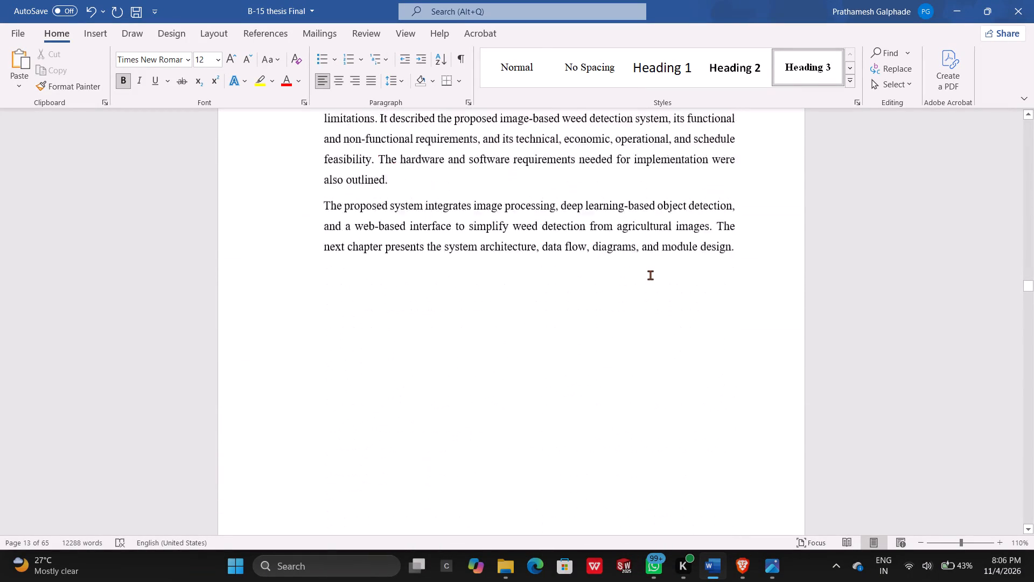
# Review the page layout of Chapter 4, including the module lists, data flow diagrams, WeedSense screenshots and section 4.8 User Interface Design.
pyautogui.scroll(-15, 650, 275)
pyautogui.scroll(-14, 650, 275)
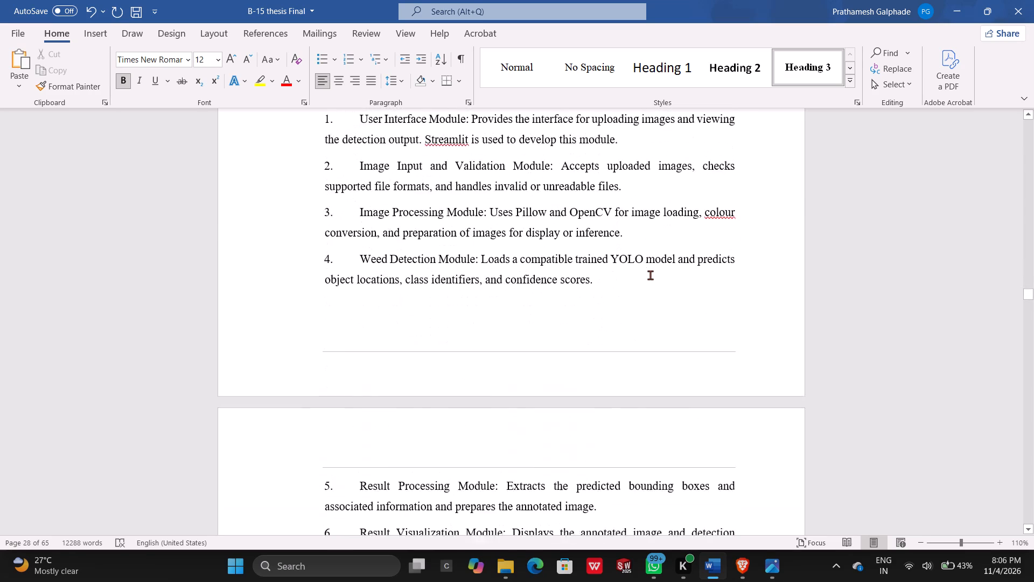
pyautogui.scroll(-8, 650, 275)
pyautogui.scroll(-18, 650, 275)
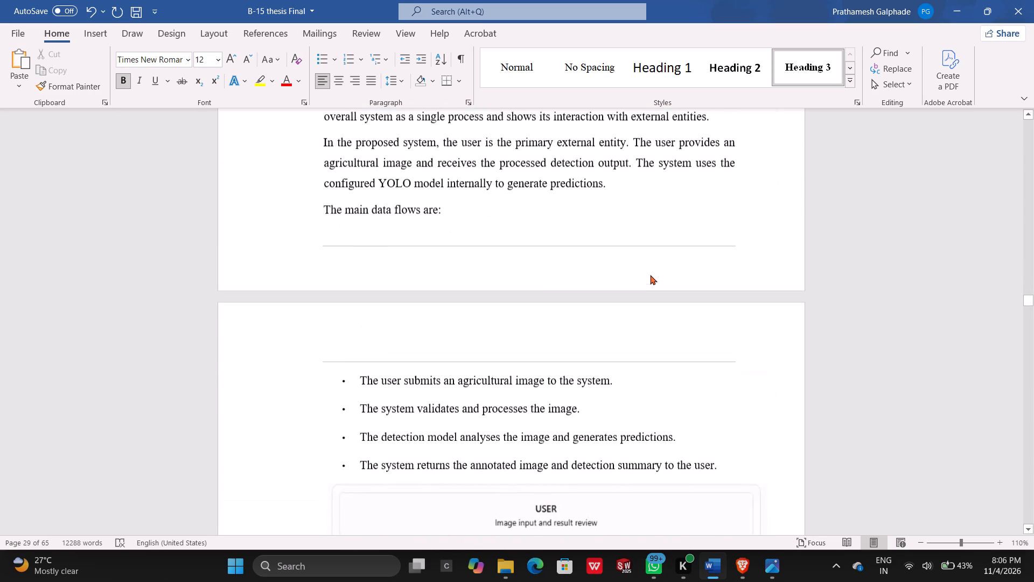
pyautogui.scroll(-20, 650, 275)
pyautogui.scroll(-7, 650, 275)
pyautogui.scroll(1, 650, 275)
pyautogui.scroll(-5, 650, 275)
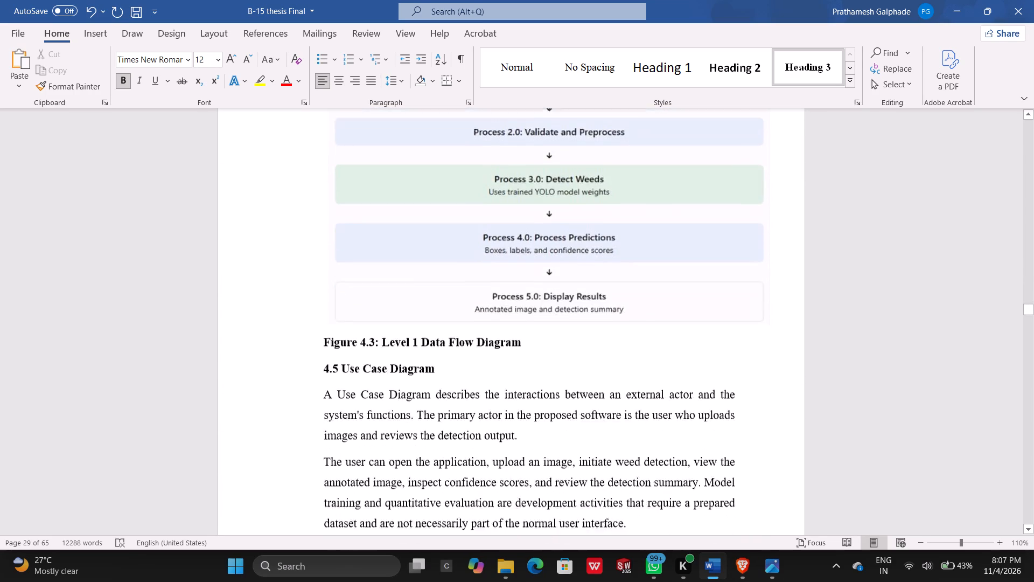
pyautogui.scroll(-20, 650, 275)
pyautogui.scroll(-15, 650, 275)
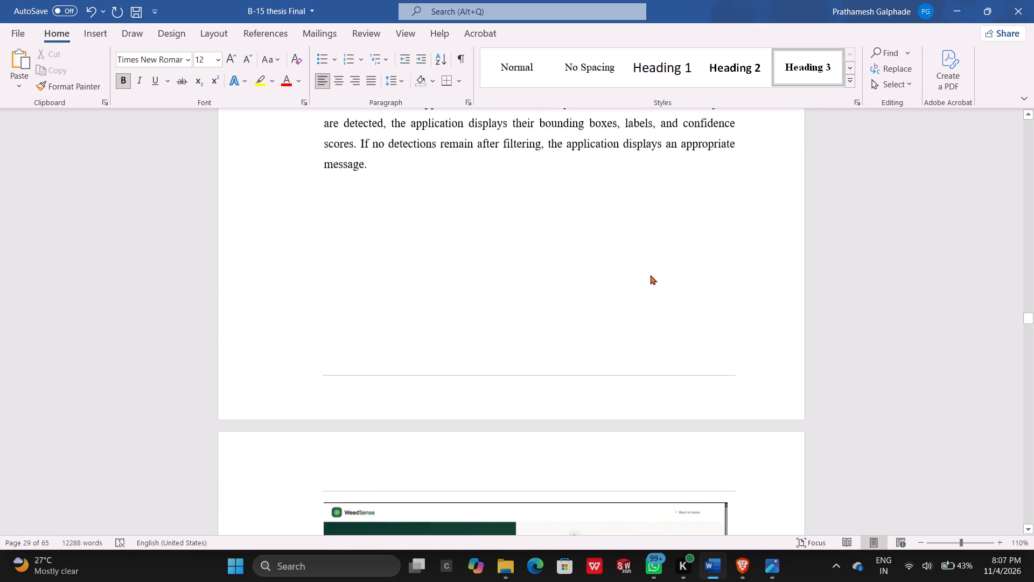
pyautogui.scroll(-20, 650, 275)
pyautogui.scroll(-11, 650, 275)
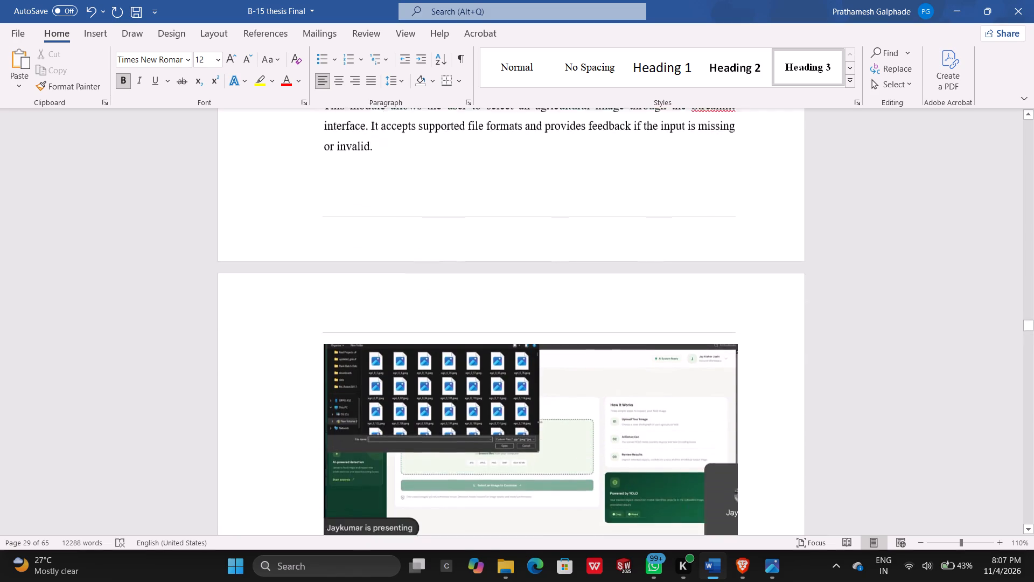
pyautogui.scroll(-13, 650, 275)
pyautogui.scroll(-18, 650, 275)
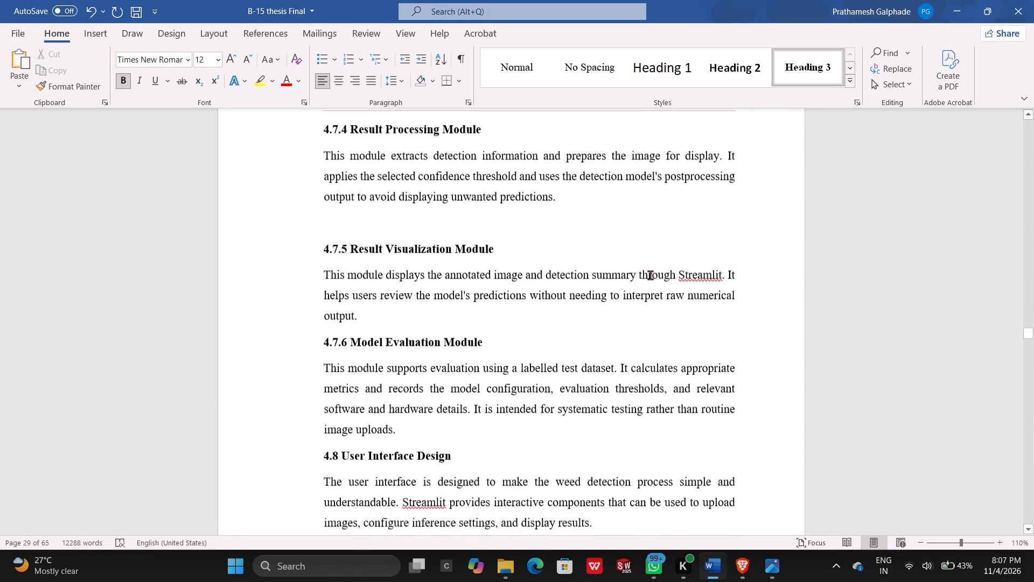
pyautogui.scroll(-20, 650, 275)
pyautogui.scroll(-18, 650, 275)
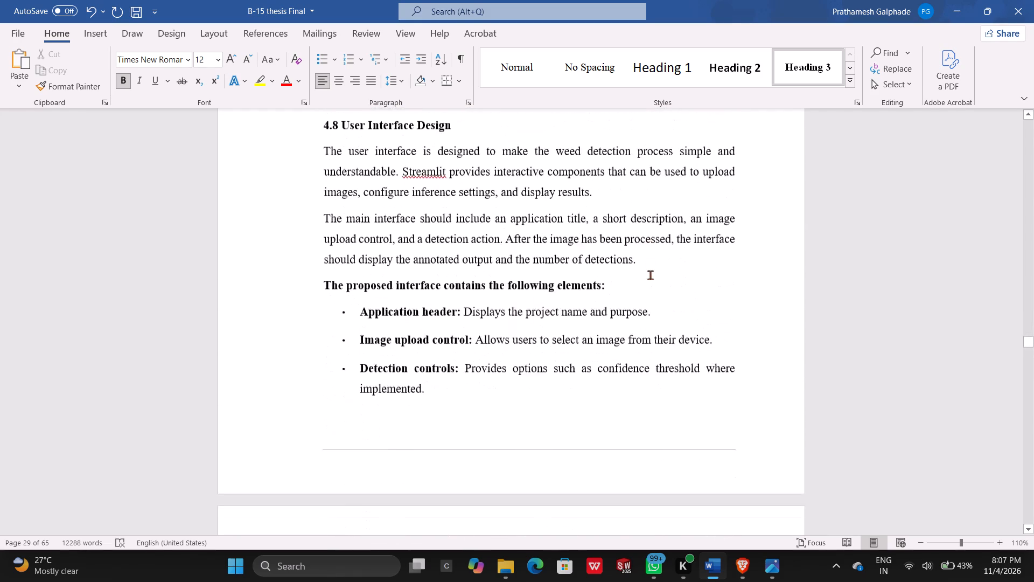
# Review Chapters 5 and 6, checking the chapter heading placement, directory tree, annotation and metric sections, and page breaks through 6.10 Summary.
pyautogui.scroll(-20, 650, 275)
pyautogui.scroll(-18, 650, 275)
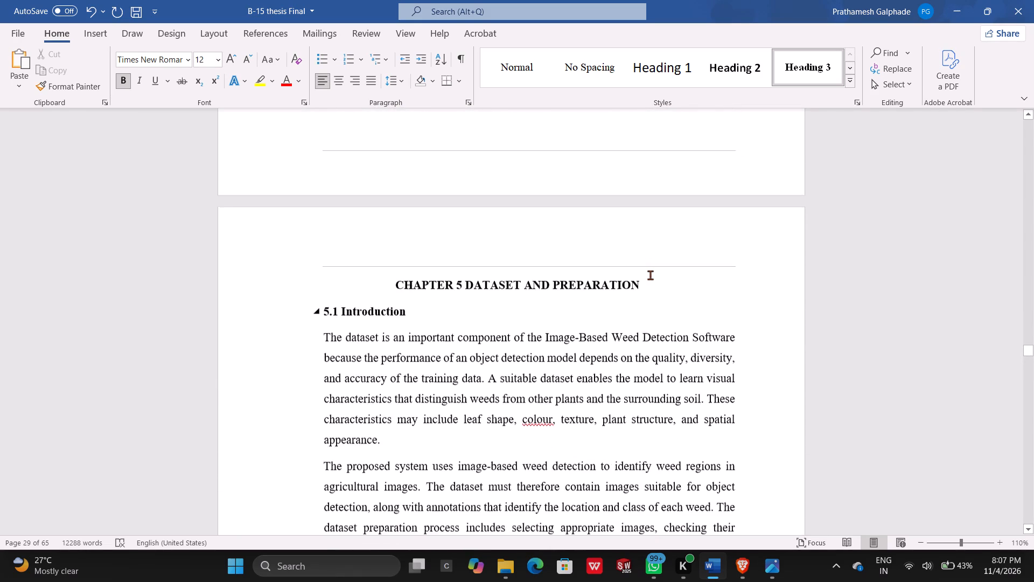
pyautogui.scroll(-20, 650, 275)
pyautogui.scroll(-17, 650, 275)
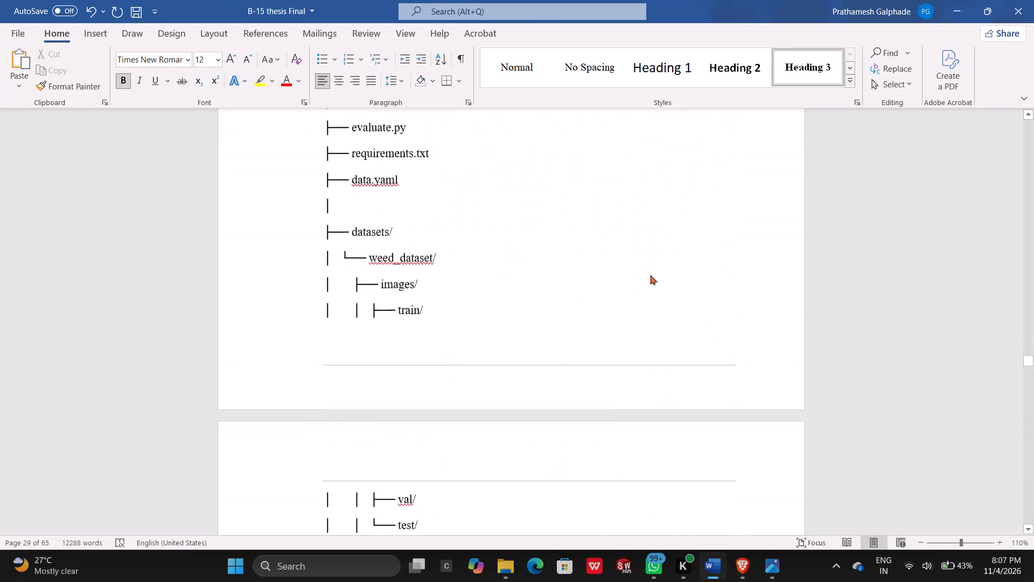
pyautogui.scroll(-20, 650, 275)
pyautogui.scroll(-17, 650, 275)
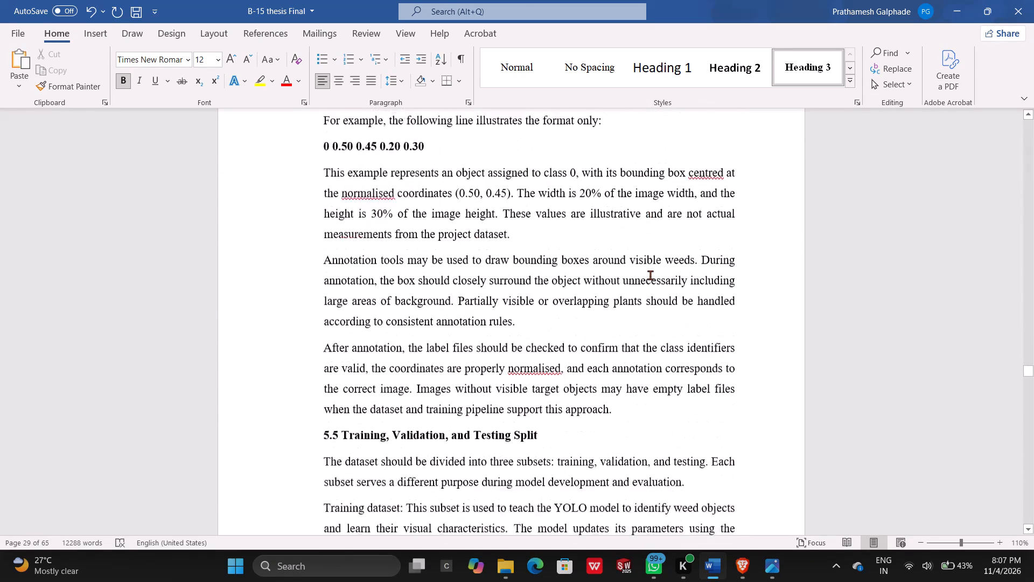
pyautogui.scroll(-20, 650, 275)
pyautogui.scroll(-17, 650, 275)
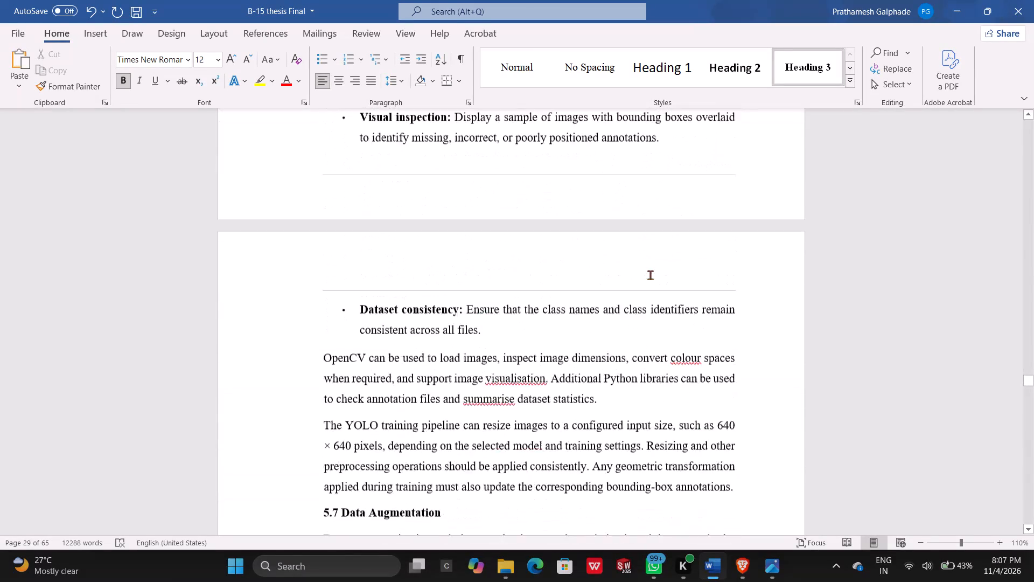
pyautogui.scroll(-20, 650, 275)
pyautogui.scroll(-17, 650, 275)
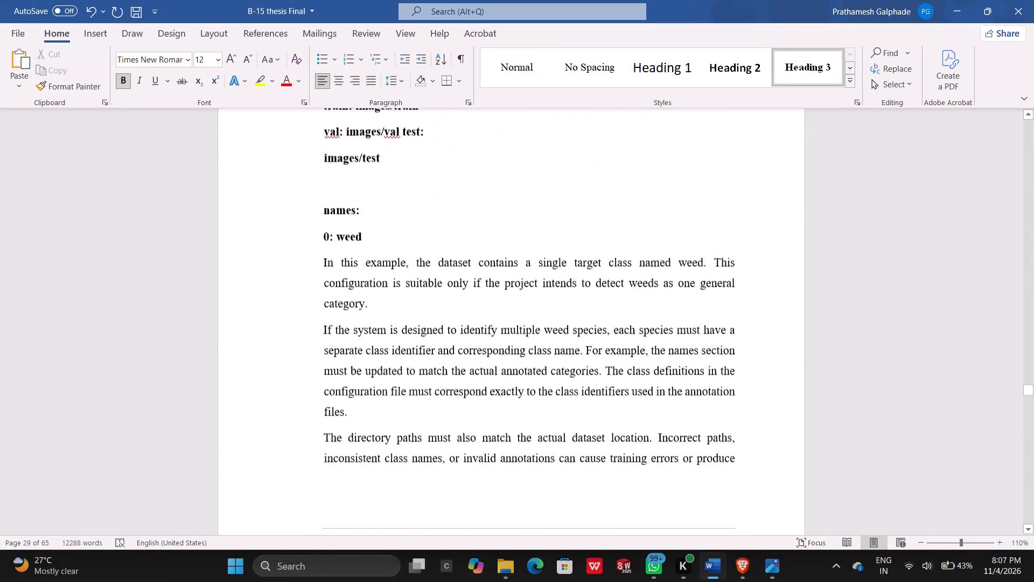
pyautogui.scroll(-2, 650, 275)
pyautogui.scroll(-20, 650, 275)
pyautogui.scroll(-11, 650, 275)
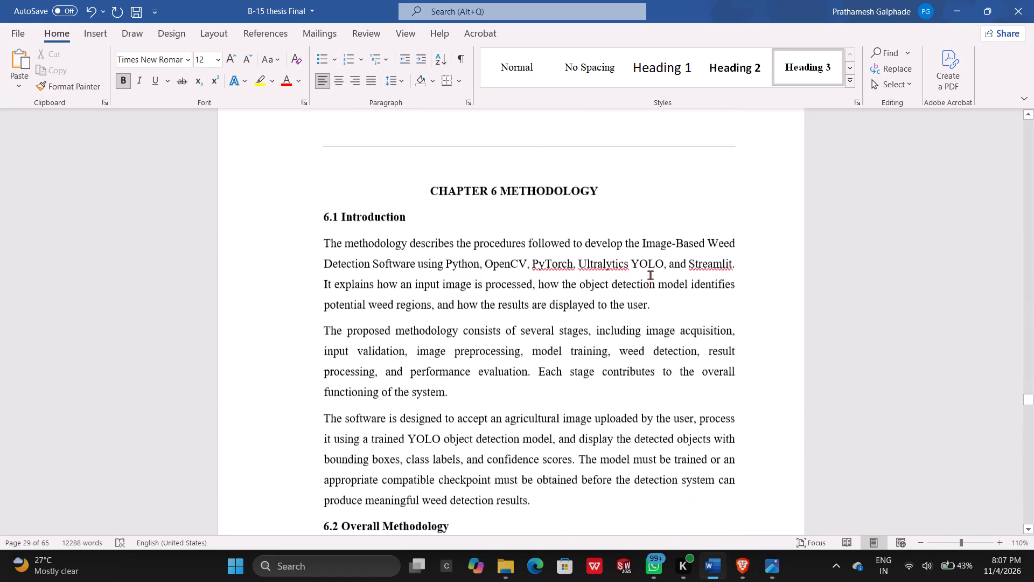
pyautogui.scroll(-13, 650, 275)
pyautogui.scroll(20, 650, 275)
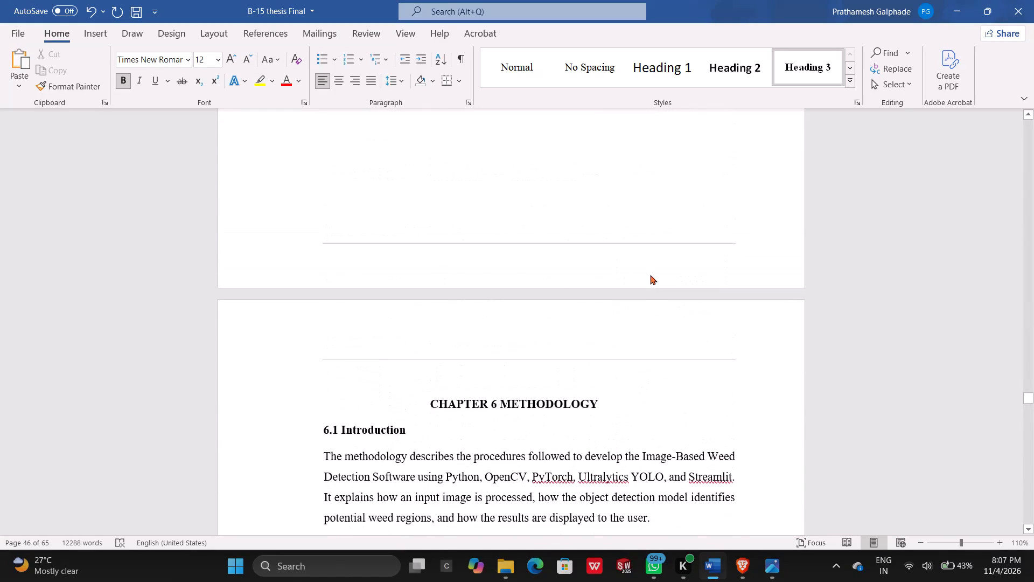
pyautogui.scroll(-6, 603, 288)
pyautogui.scroll(1, 603, 288)
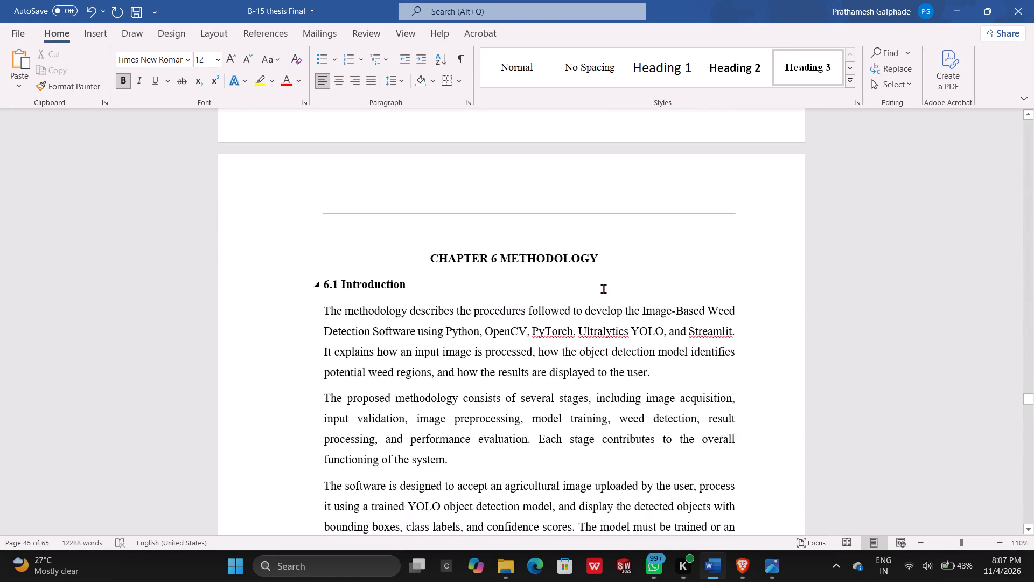
pyautogui.scroll(-20, 603, 288)
pyautogui.scroll(-17, 603, 288)
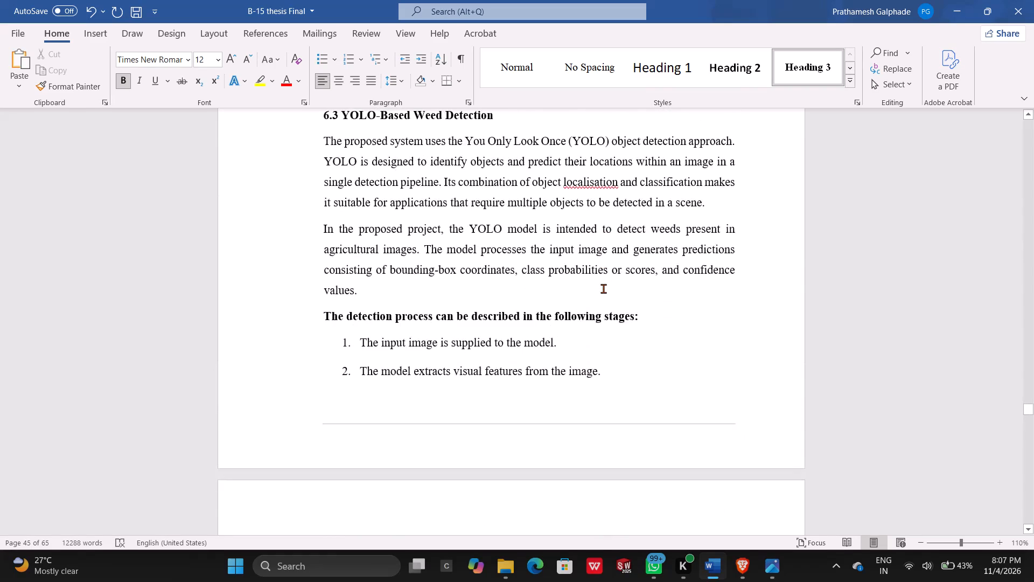
pyautogui.scroll(-20, 603, 288)
pyautogui.scroll(-18, 603, 288)
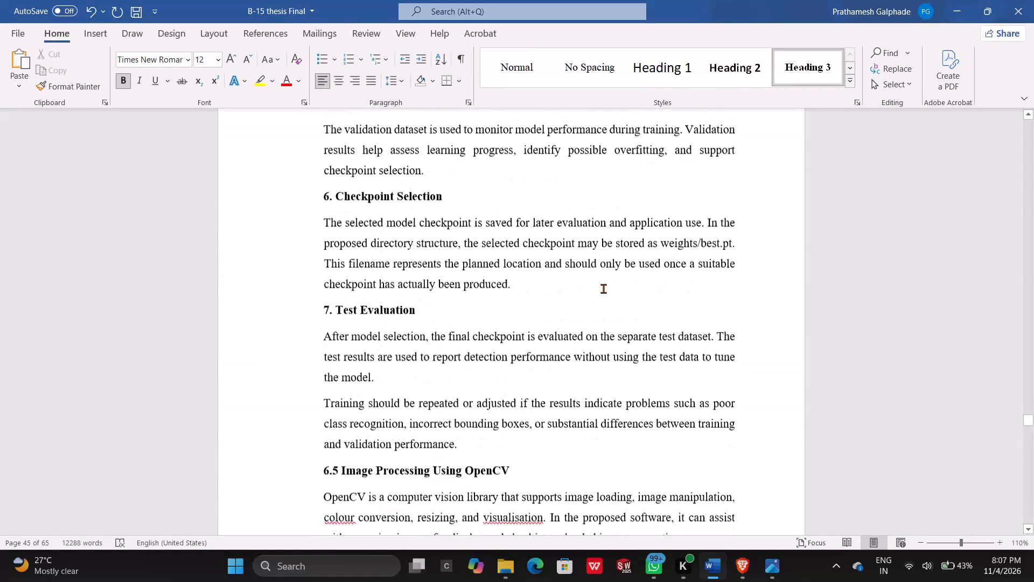
pyautogui.scroll(-20, 603, 288)
pyautogui.scroll(-18, 603, 288)
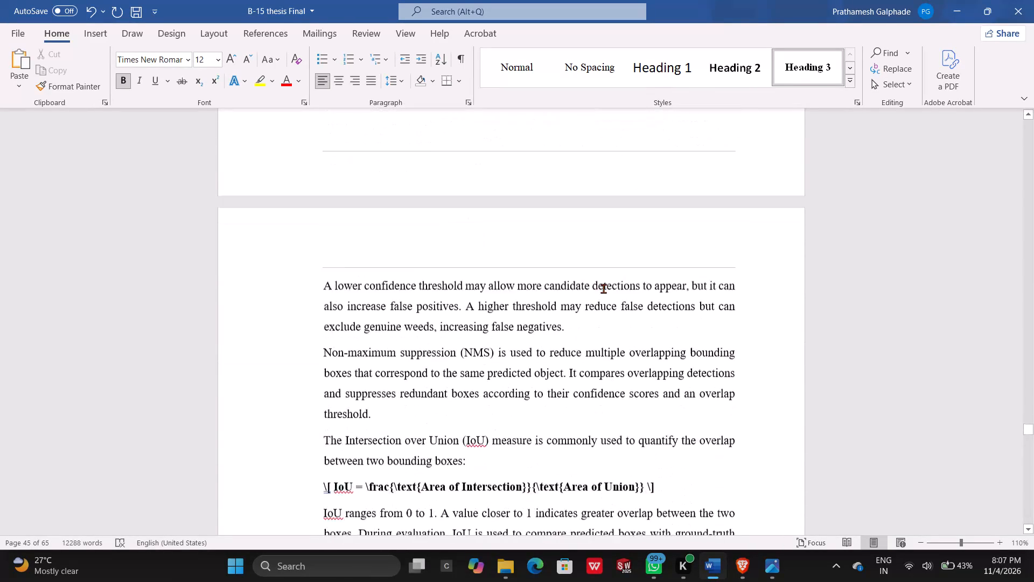
pyautogui.scroll(-20, 603, 288)
pyautogui.scroll(-18, 603, 288)
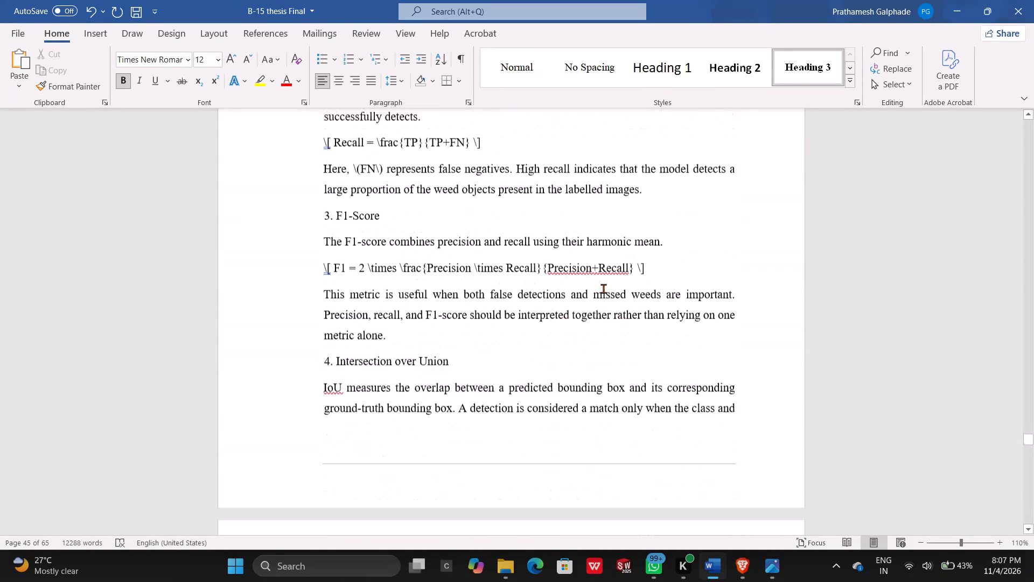
pyautogui.scroll(-20, 603, 288)
pyautogui.scroll(-18, 603, 288)
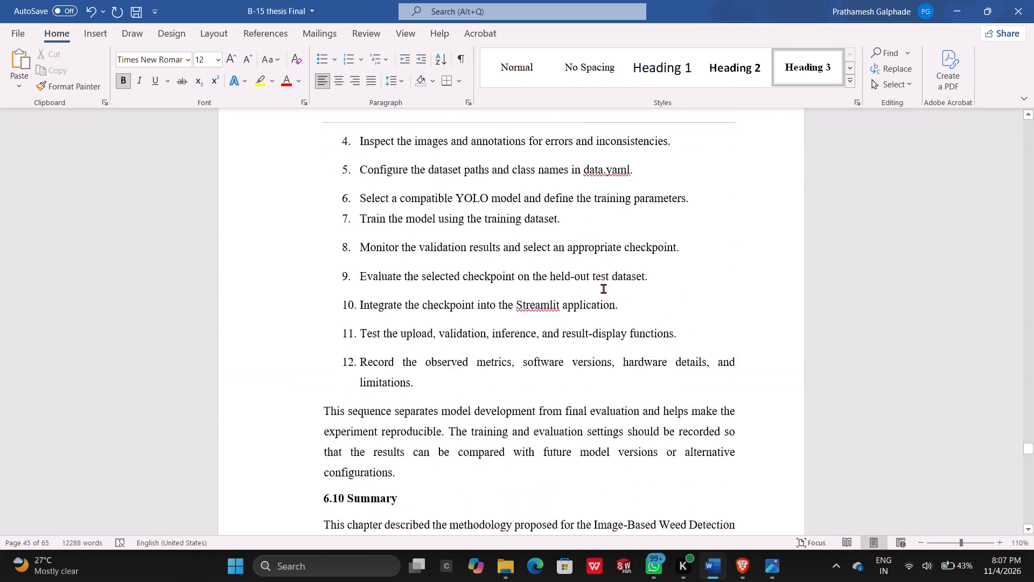
# Review the page layout of Chapters 7 to 9, from the software implementation tables through the WeedSense application screenshots and detection results.
pyautogui.scroll(-20, 603, 288)
pyautogui.scroll(-7, 603, 288)
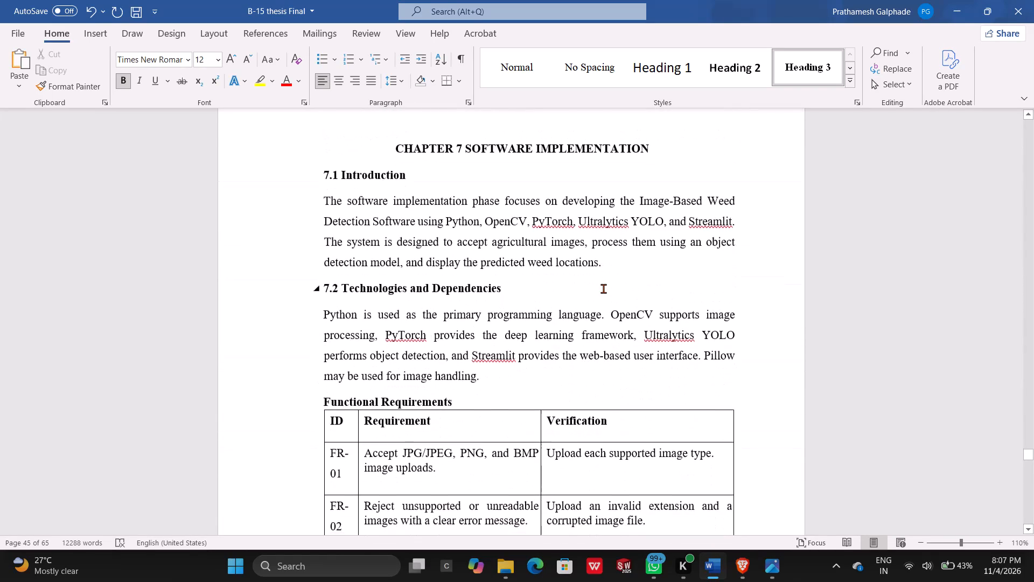
pyautogui.scroll(-6, 603, 288)
pyautogui.scroll(-20, 603, 288)
pyautogui.scroll(-11, 603, 288)
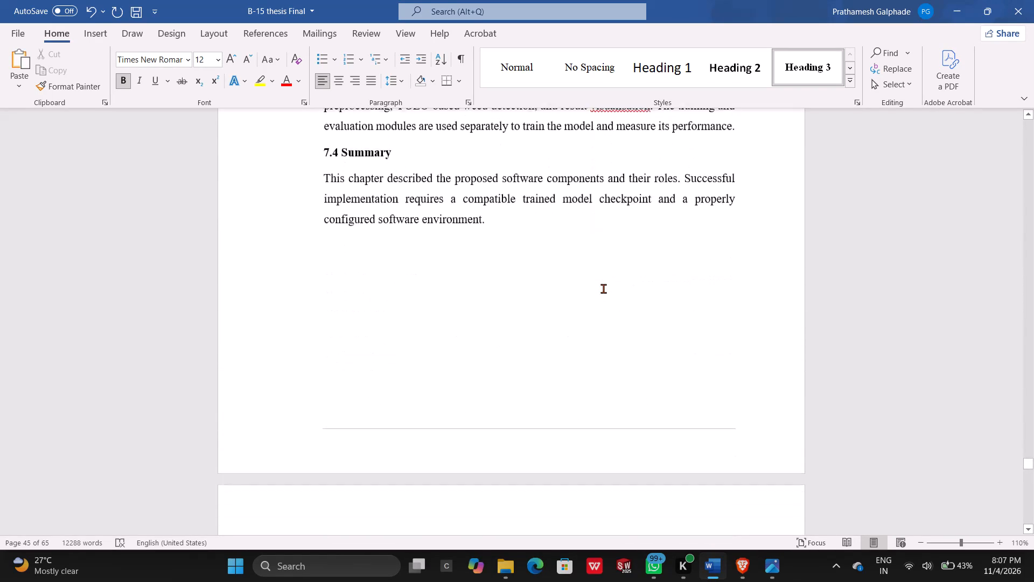
pyautogui.scroll(-16, 603, 288)
pyautogui.scroll(-17, 603, 288)
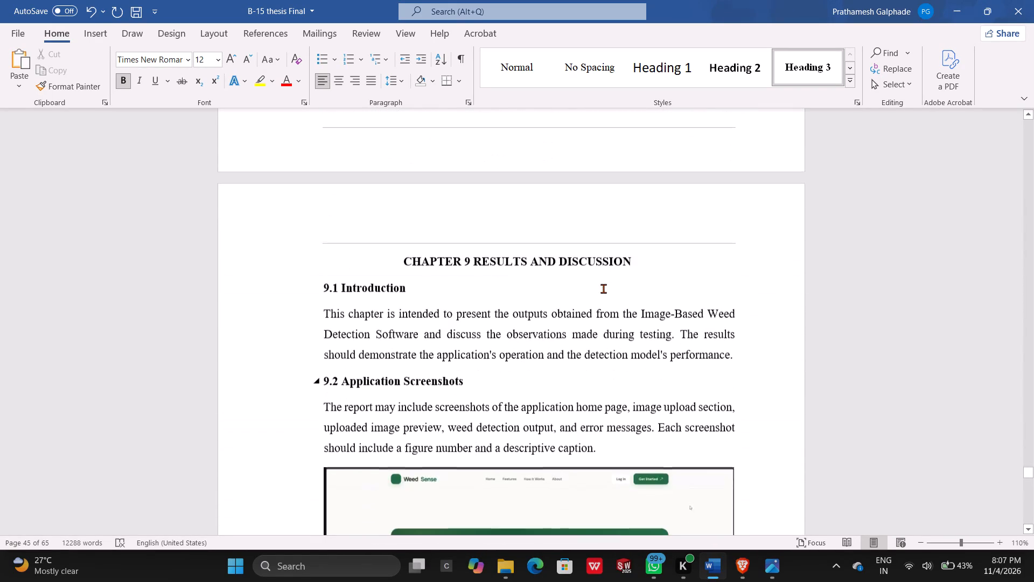
pyautogui.scroll(-17, 603, 288)
pyautogui.scroll(-8, 603, 288)
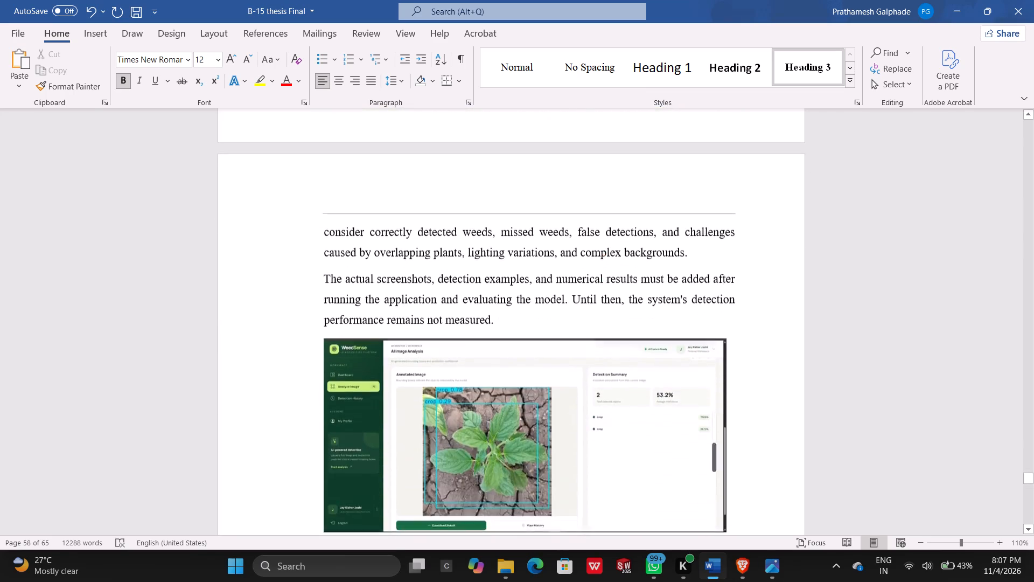
# Review Chapter 10 Conclusion and Future Scope, checking the heading placement, limitations, future improvement bullets and closing note.
pyautogui.scroll(-20, 603, 288)
pyautogui.scroll(-15, 603, 288)
pyautogui.scroll(13, 603, 288)
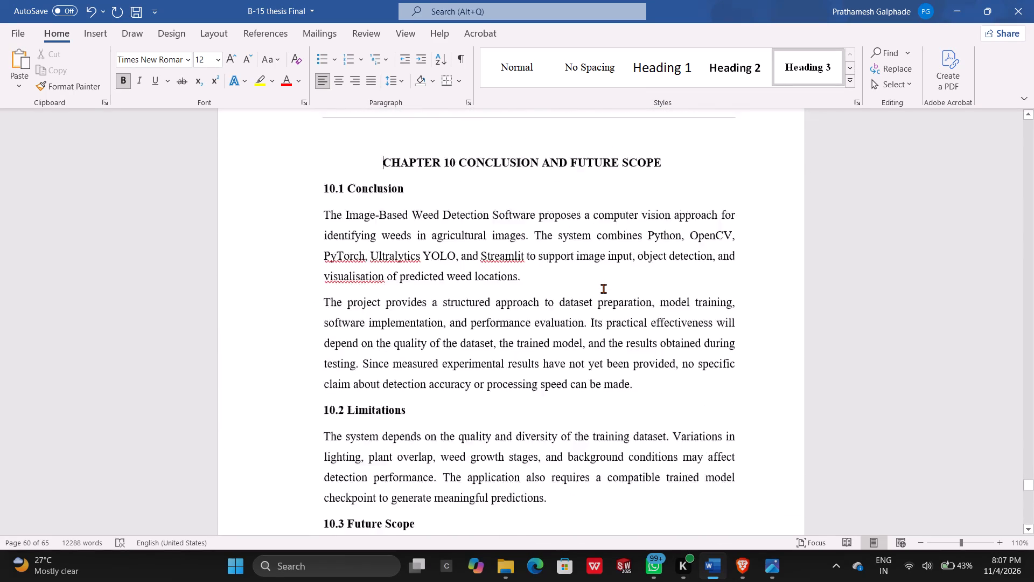
pyautogui.scroll(-13, 603, 288)
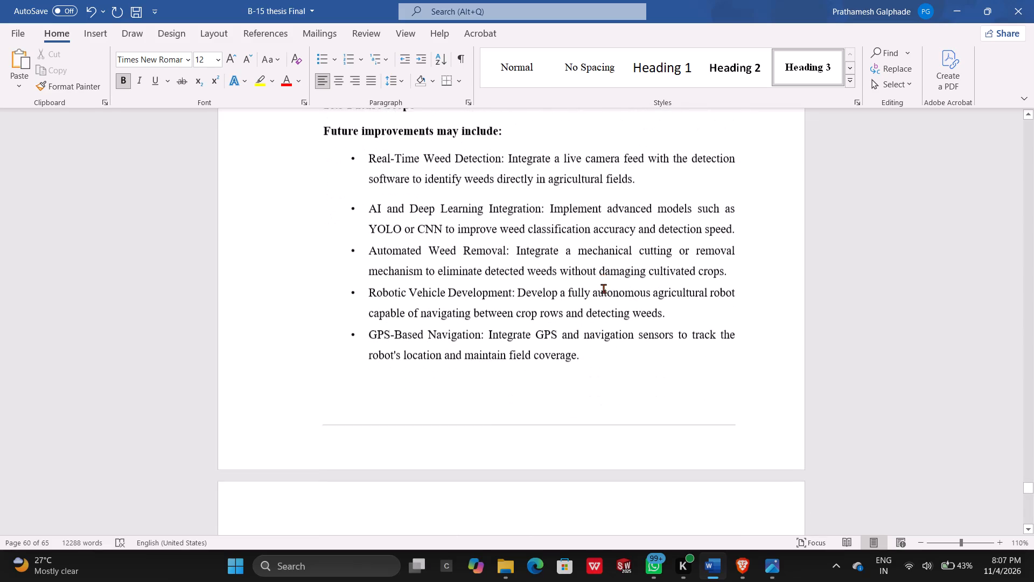
pyautogui.scroll(-16, 603, 288)
pyautogui.scroll(-6, 603, 288)
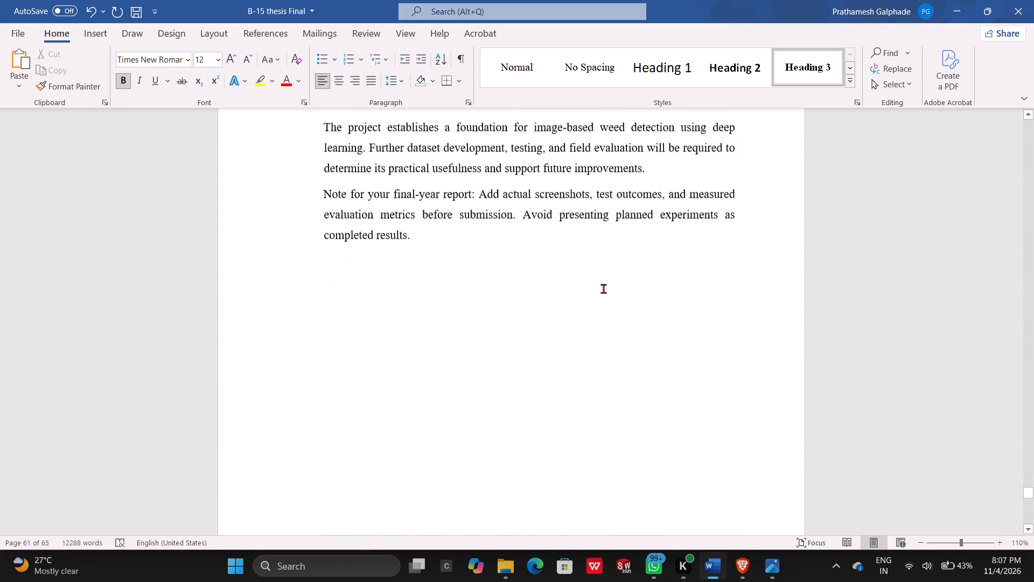
# Review the reference list through entry [26] and the document's last page for spacing and page breaks.
pyautogui.scroll(-8, 603, 288)
pyautogui.scroll(-20, 603, 288)
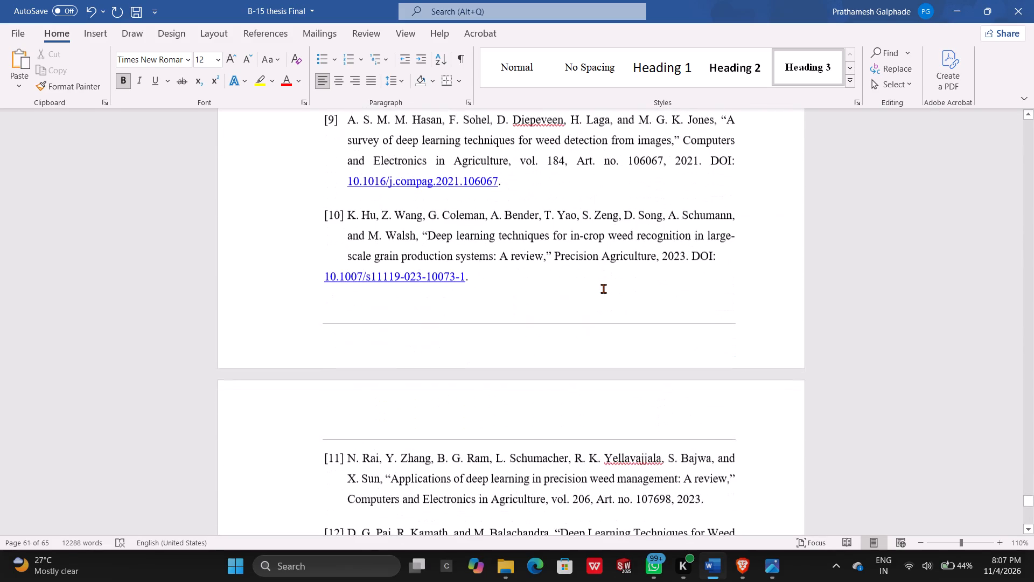
pyautogui.scroll(-7, 603, 288)
pyautogui.scroll(-15, 603, 288)
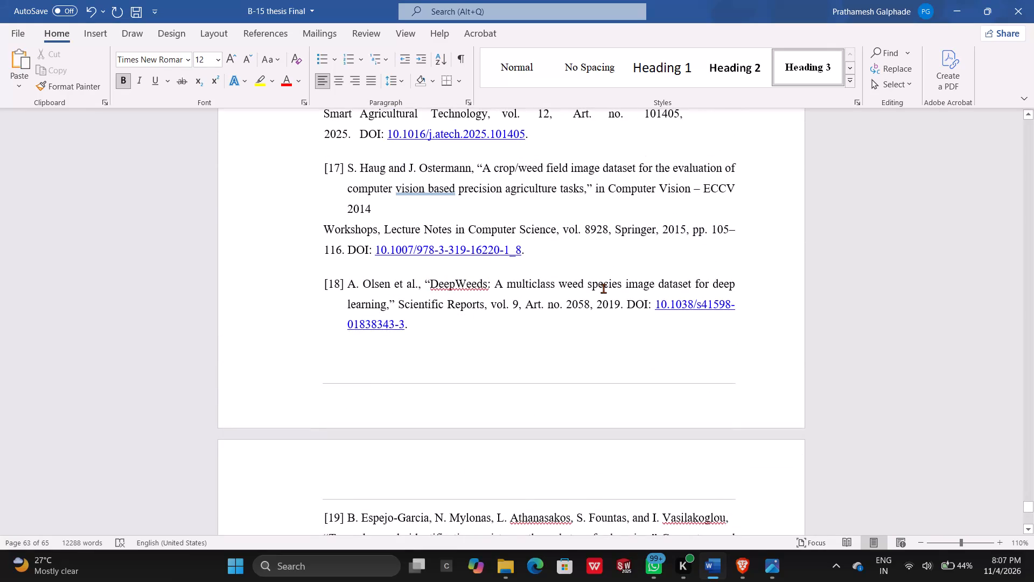
pyautogui.scroll(-20, 603, 288)
pyautogui.scroll(-7, 603, 288)
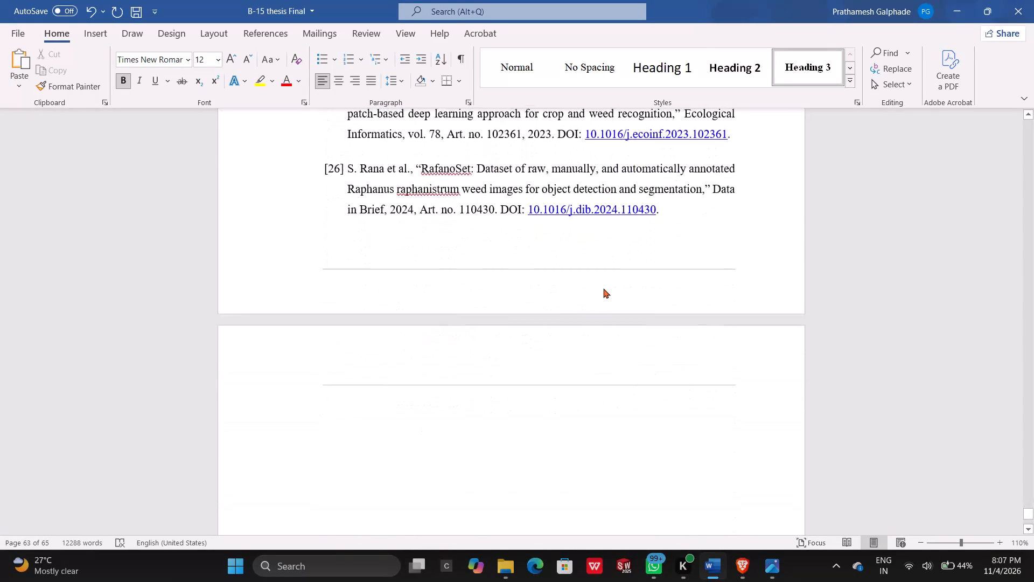
pyautogui.scroll(20, 603, 288)
pyautogui.scroll(6, 603, 288)
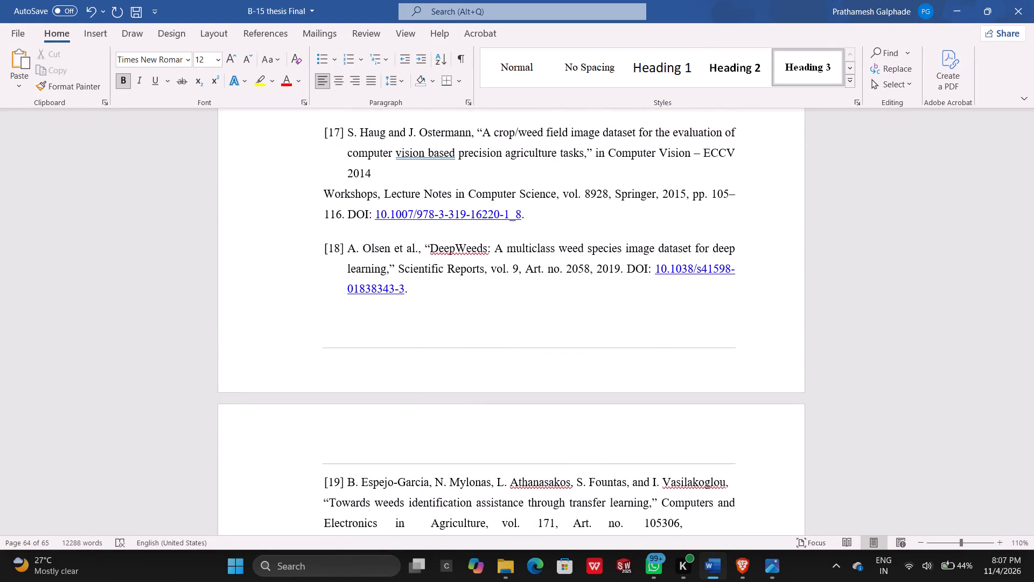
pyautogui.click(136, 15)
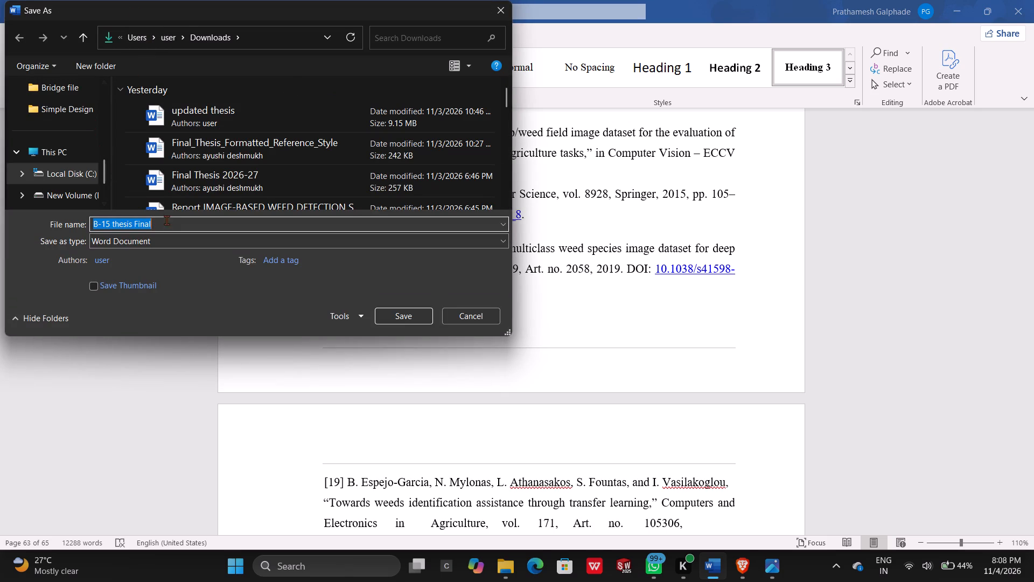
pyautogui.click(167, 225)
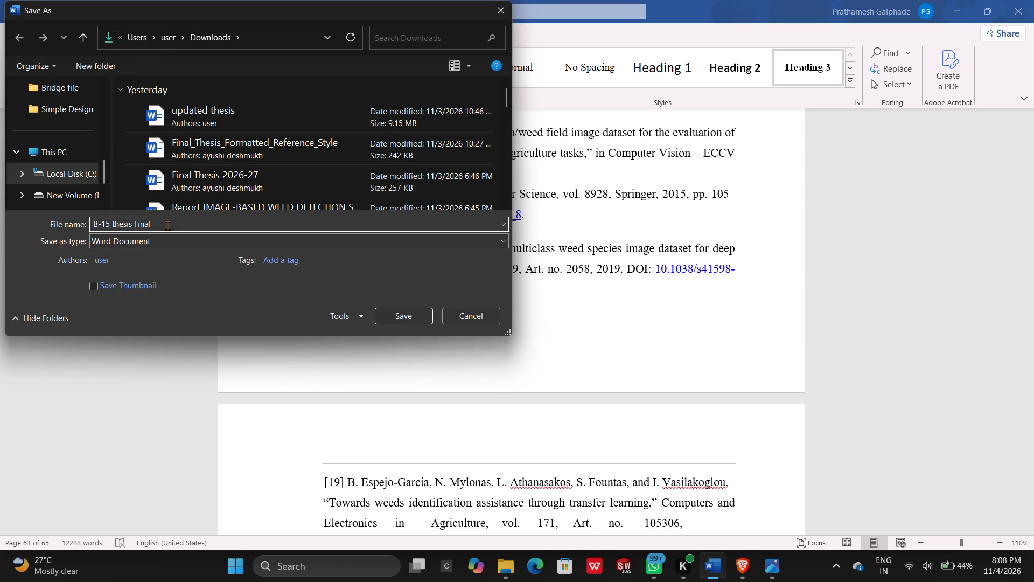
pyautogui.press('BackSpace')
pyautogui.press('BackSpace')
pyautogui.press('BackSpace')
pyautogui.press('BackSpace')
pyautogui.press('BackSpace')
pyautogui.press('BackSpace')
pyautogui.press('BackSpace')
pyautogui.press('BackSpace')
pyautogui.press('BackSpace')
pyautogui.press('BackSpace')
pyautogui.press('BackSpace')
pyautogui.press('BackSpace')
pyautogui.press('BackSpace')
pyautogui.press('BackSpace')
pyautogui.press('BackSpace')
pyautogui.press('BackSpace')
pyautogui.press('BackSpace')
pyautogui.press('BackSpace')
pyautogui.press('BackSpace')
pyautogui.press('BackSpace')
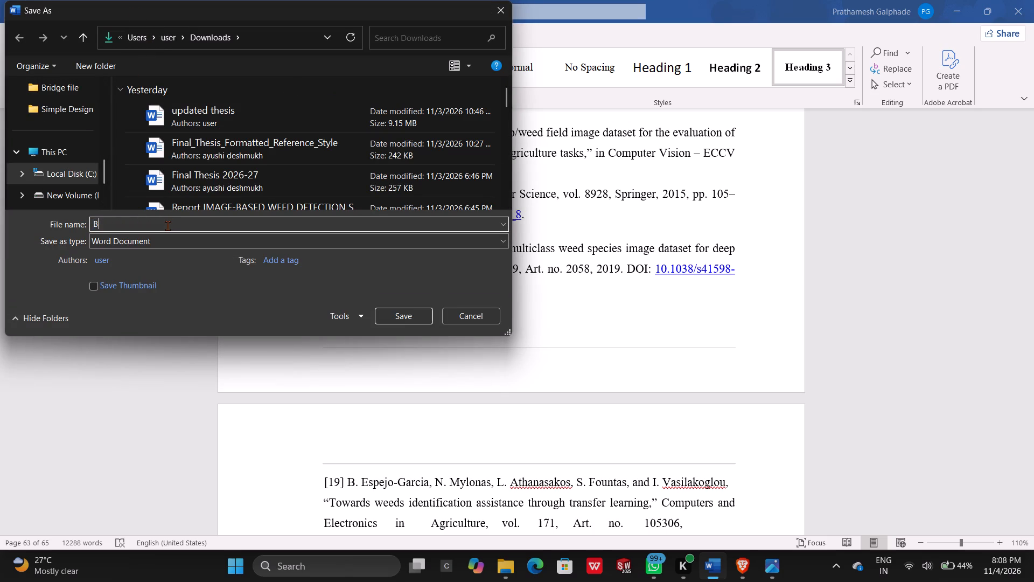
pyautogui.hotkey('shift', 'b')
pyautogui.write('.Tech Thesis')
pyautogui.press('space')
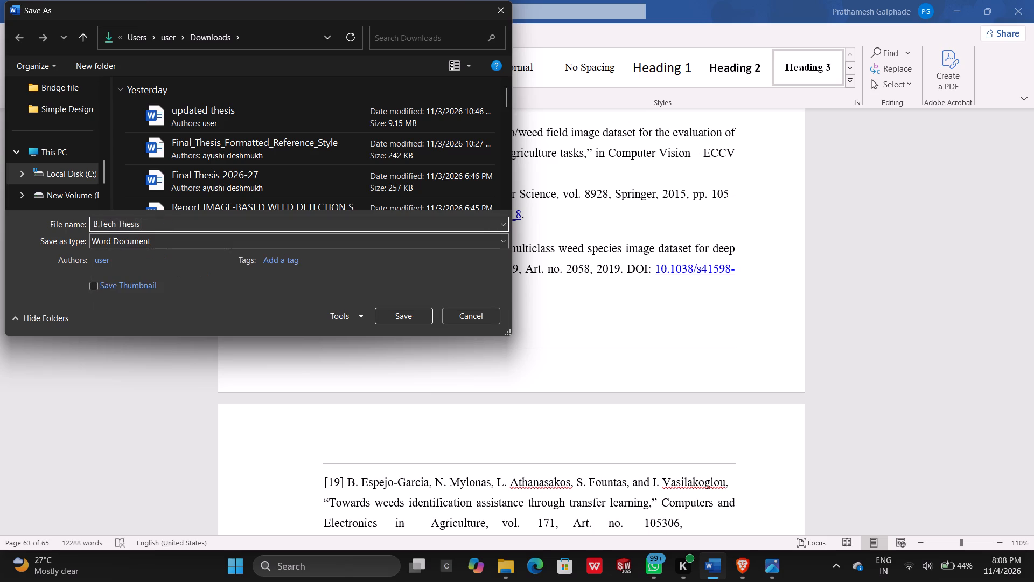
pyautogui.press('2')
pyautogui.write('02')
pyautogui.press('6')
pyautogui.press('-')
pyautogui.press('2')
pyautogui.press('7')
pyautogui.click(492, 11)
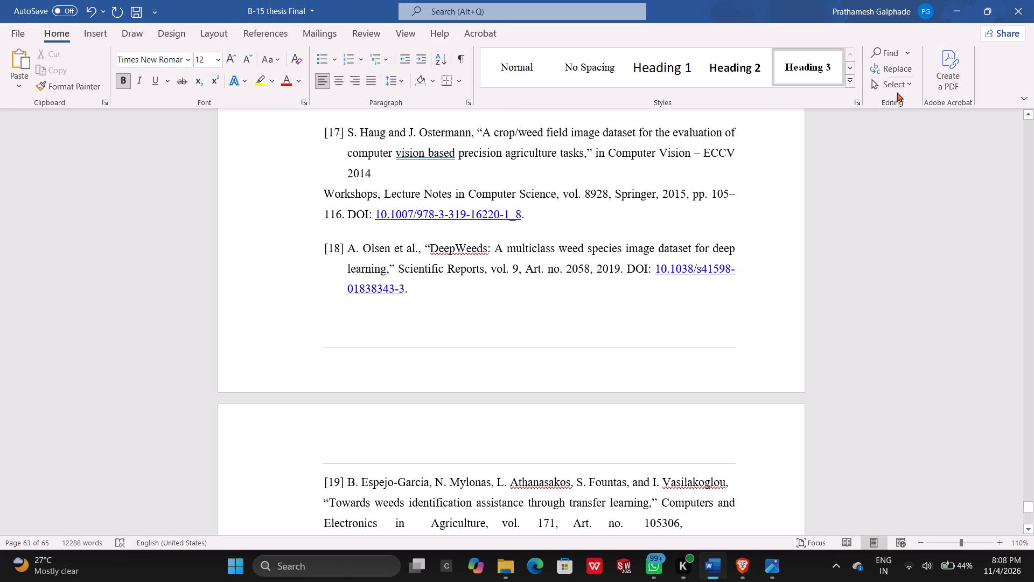
# Start Acrobat's Create a PDF conversion and save the thesis in Downloads as a Word document named B.Tech Final Thesis 2026-27.
pyautogui.click(948, 80)
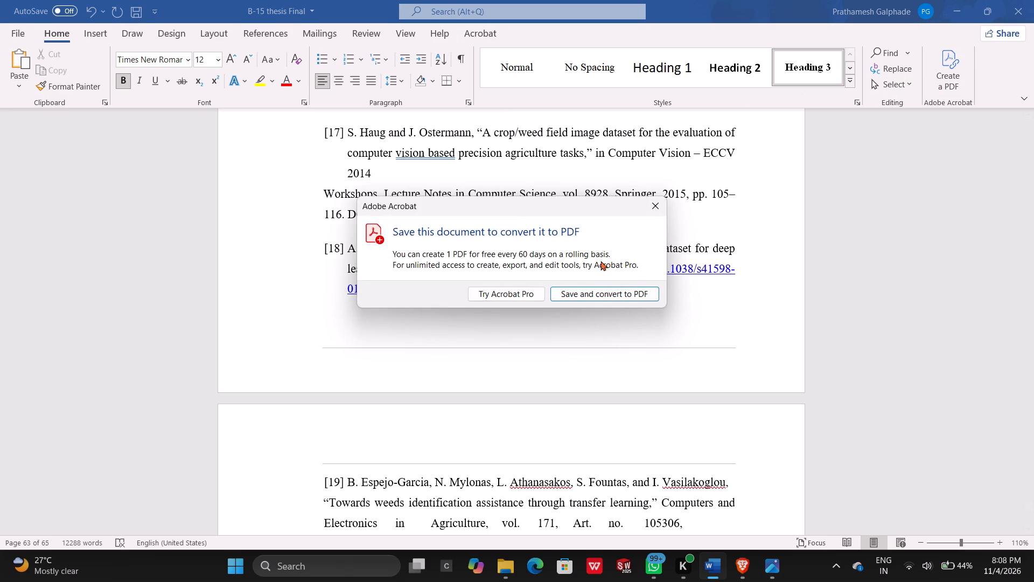
pyautogui.click(609, 292)
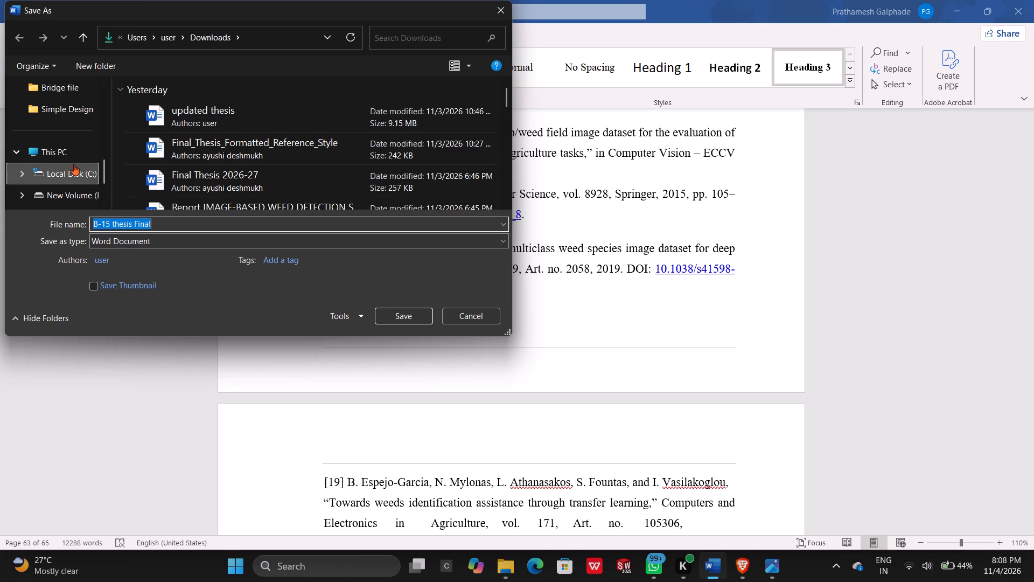
pyautogui.scroll(-1, 66, 110)
pyautogui.scroll(5, 66, 110)
pyautogui.click(71, 136)
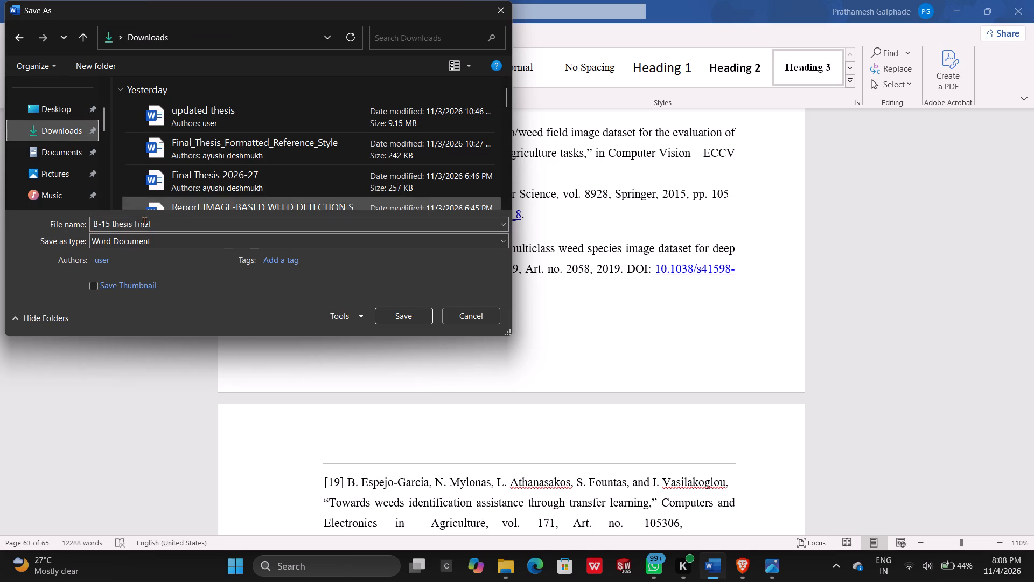
pyautogui.click(159, 228)
pyautogui.press('BackSpace')
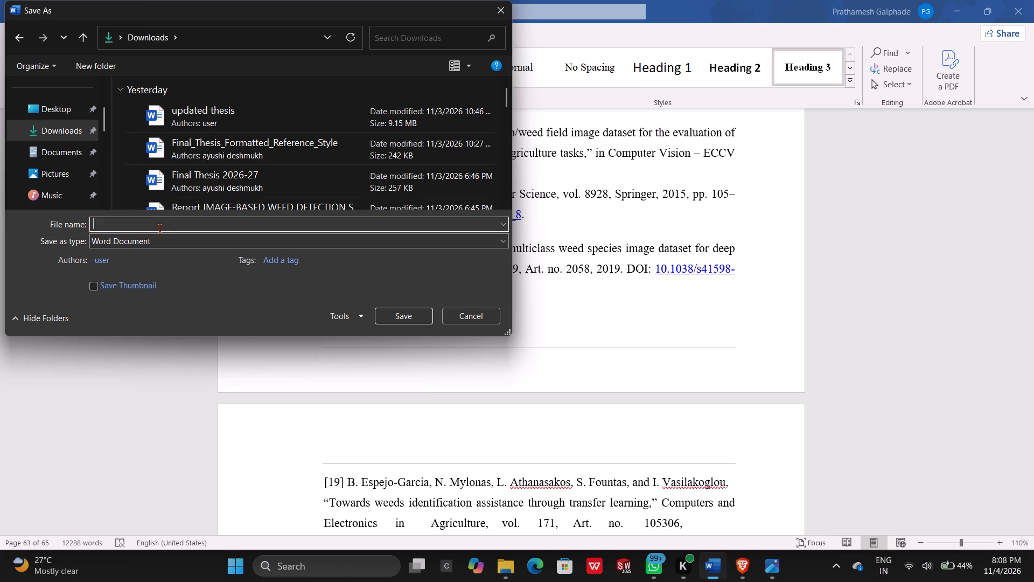
pyautogui.write('B,')
pyautogui.press('BackSpace')
pyautogui.write('.Tech')
pyautogui.press('space')
pyautogui.write('Final Thesis')
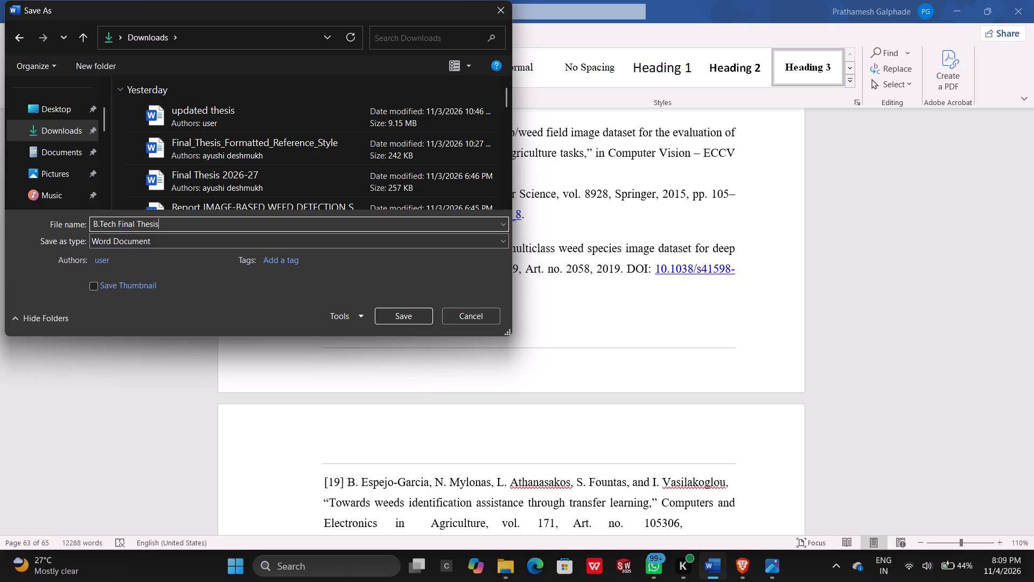
pyautogui.press('space')
pyautogui.write('2026')
pyautogui.write('-27')
pyautogui.click(407, 318)
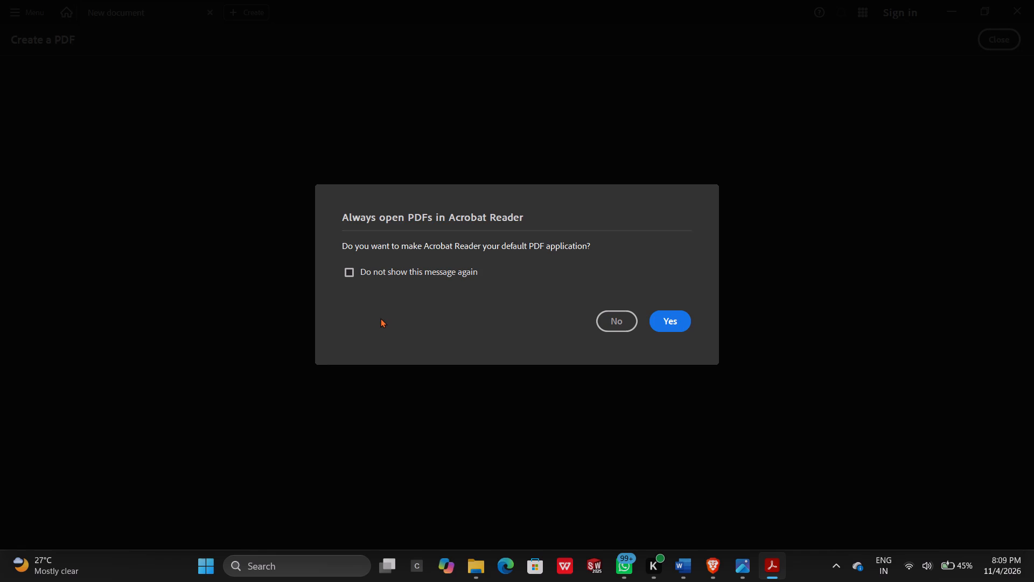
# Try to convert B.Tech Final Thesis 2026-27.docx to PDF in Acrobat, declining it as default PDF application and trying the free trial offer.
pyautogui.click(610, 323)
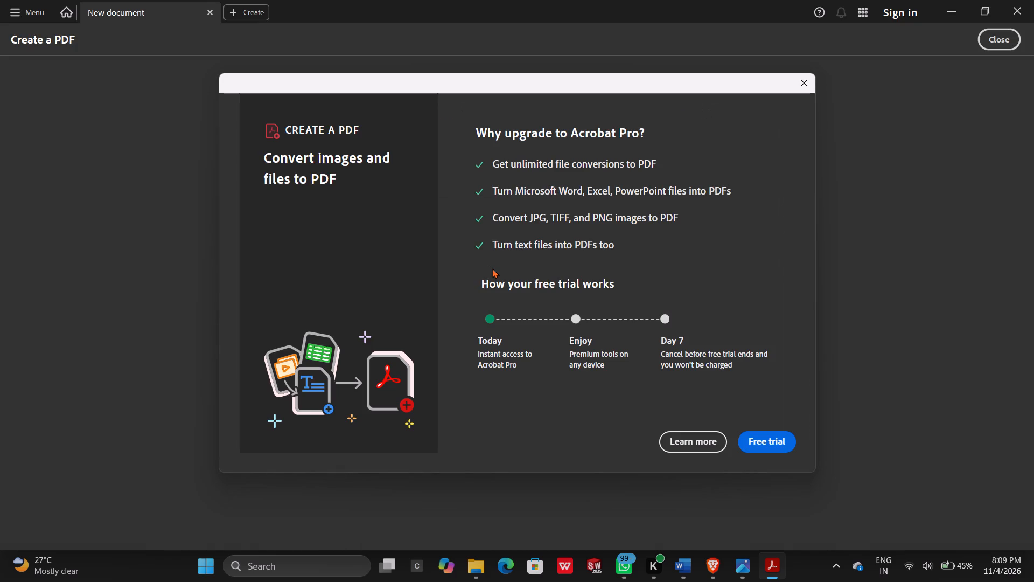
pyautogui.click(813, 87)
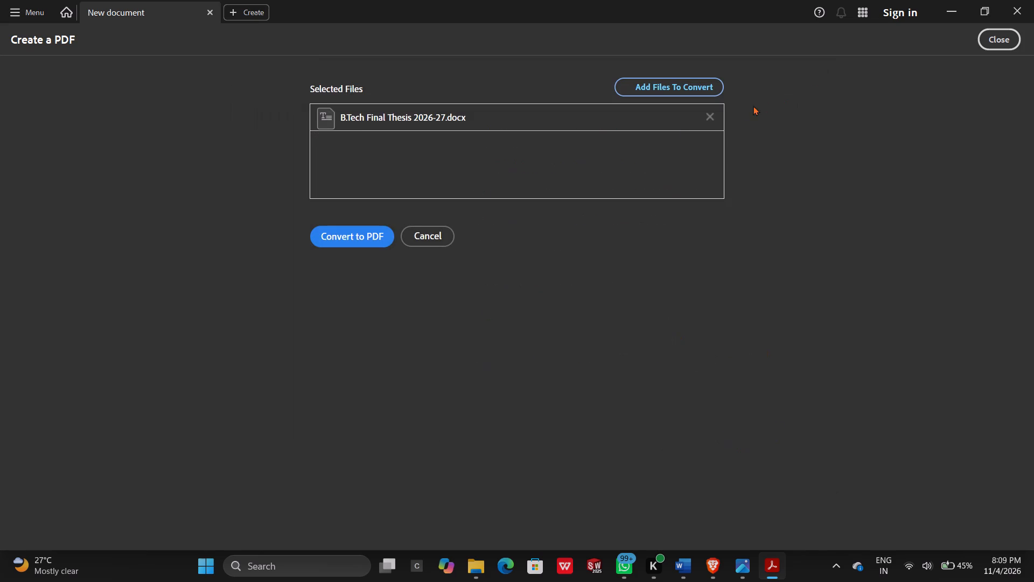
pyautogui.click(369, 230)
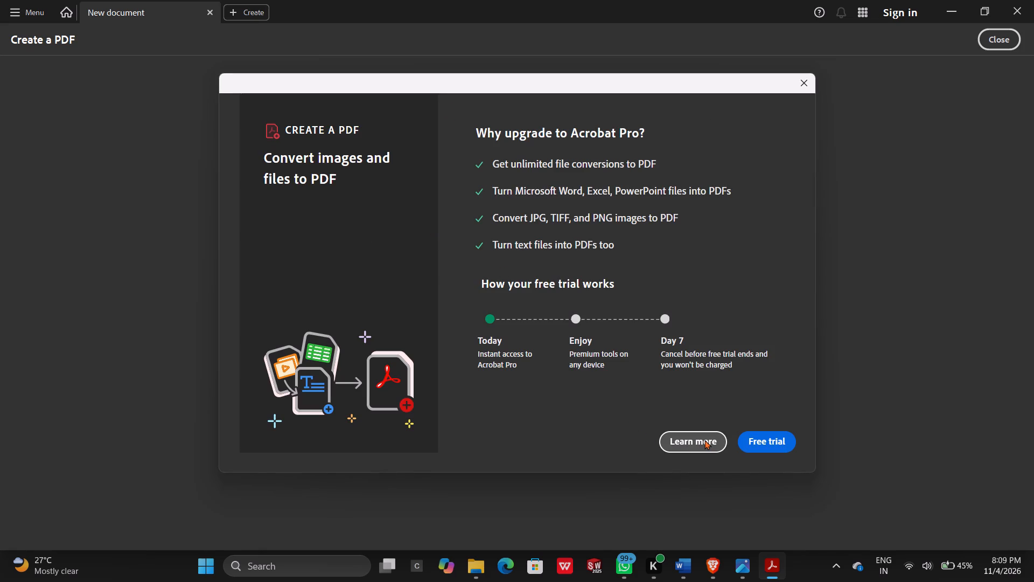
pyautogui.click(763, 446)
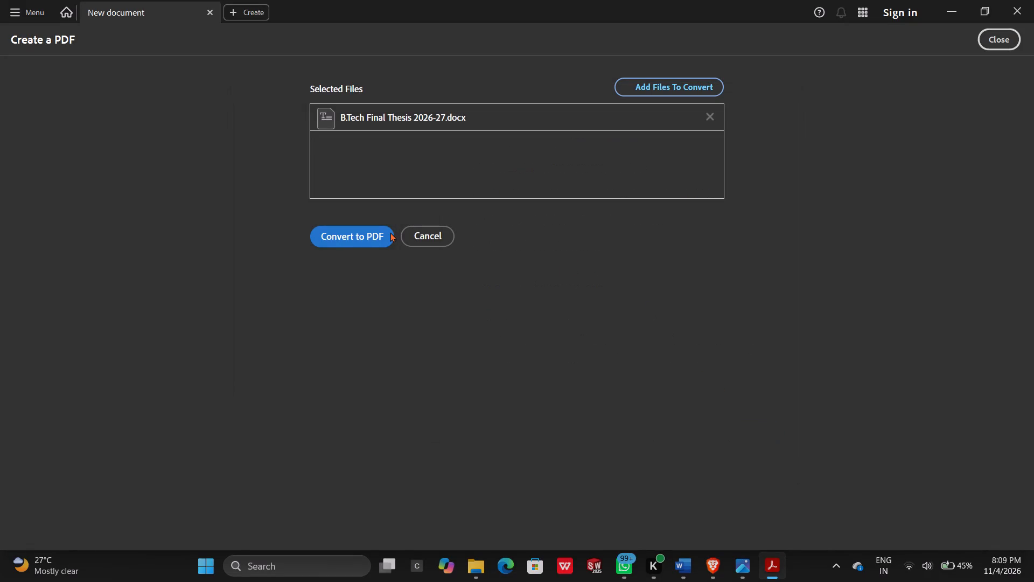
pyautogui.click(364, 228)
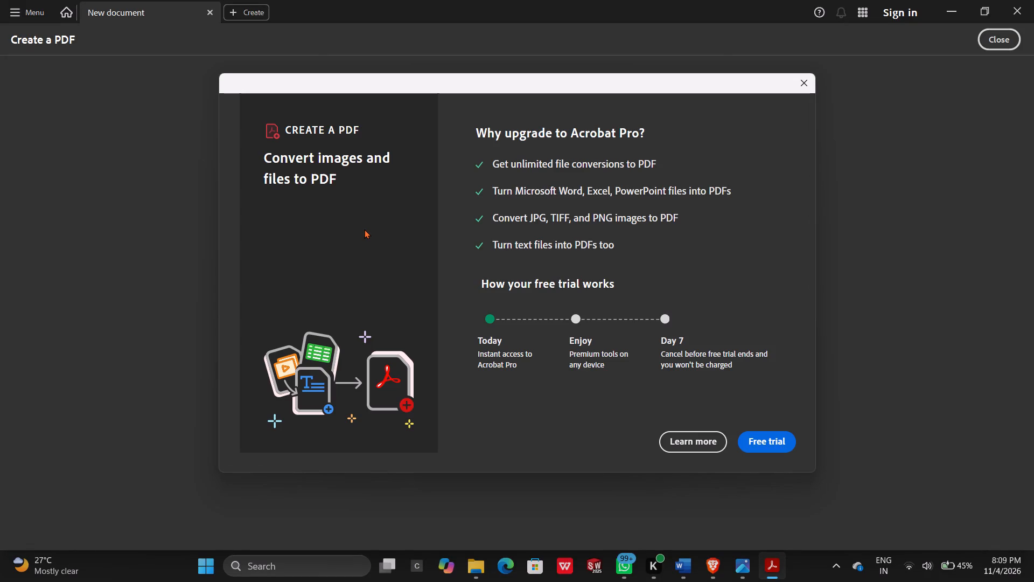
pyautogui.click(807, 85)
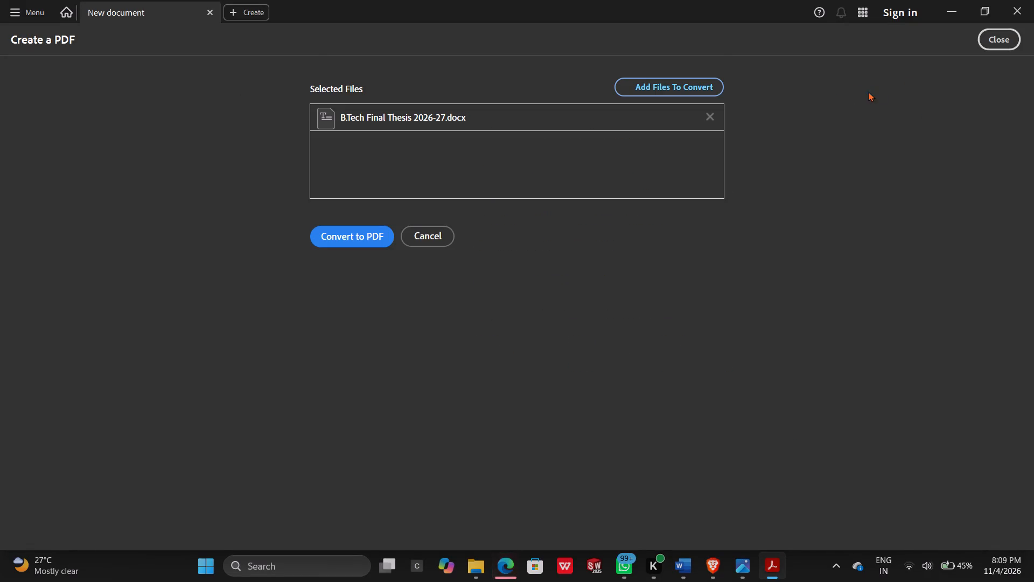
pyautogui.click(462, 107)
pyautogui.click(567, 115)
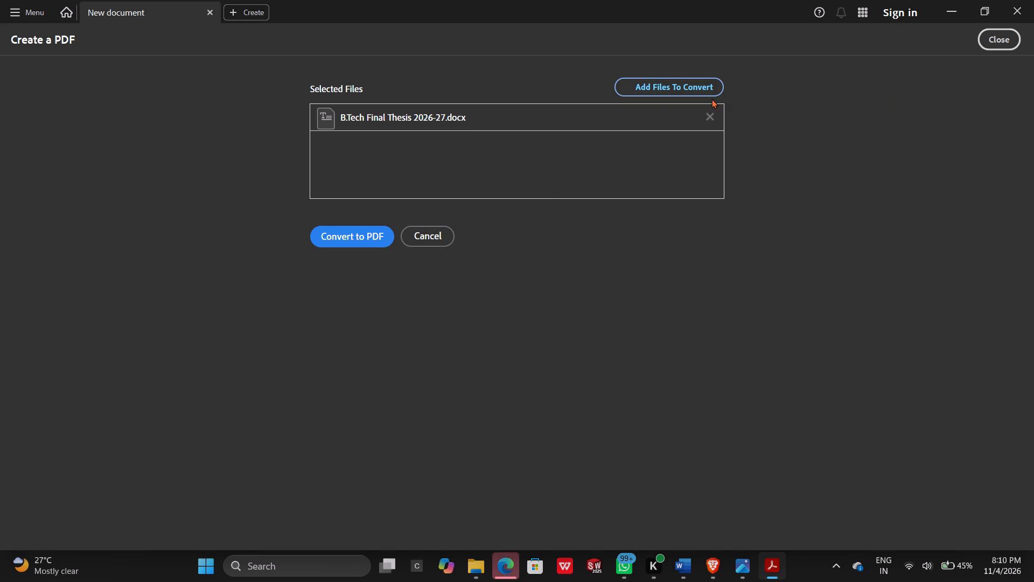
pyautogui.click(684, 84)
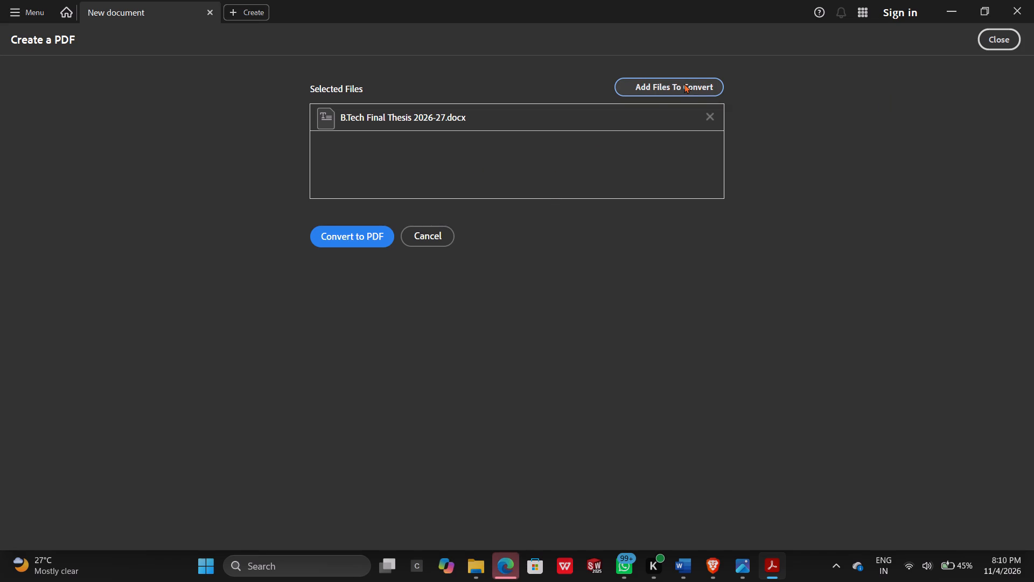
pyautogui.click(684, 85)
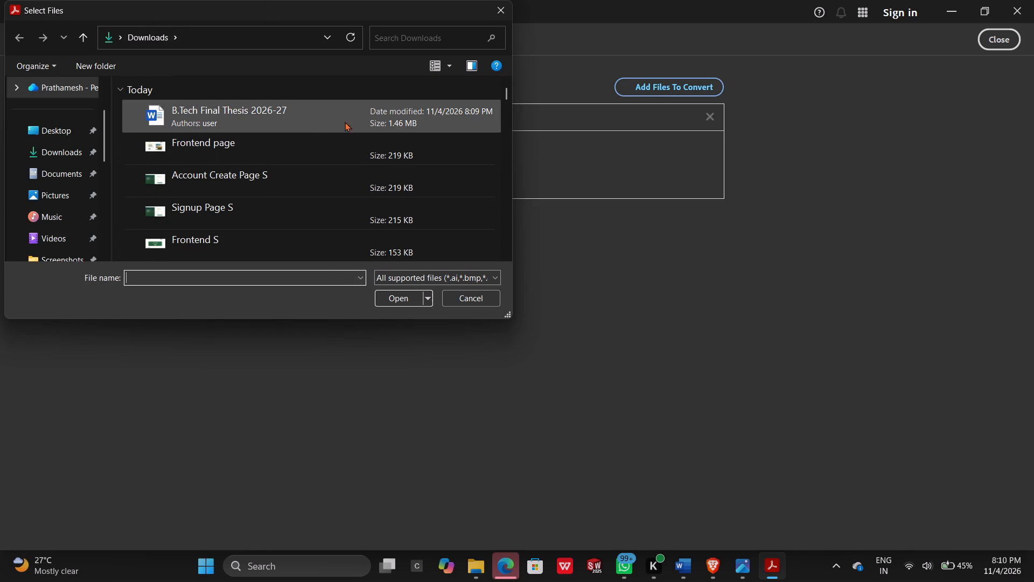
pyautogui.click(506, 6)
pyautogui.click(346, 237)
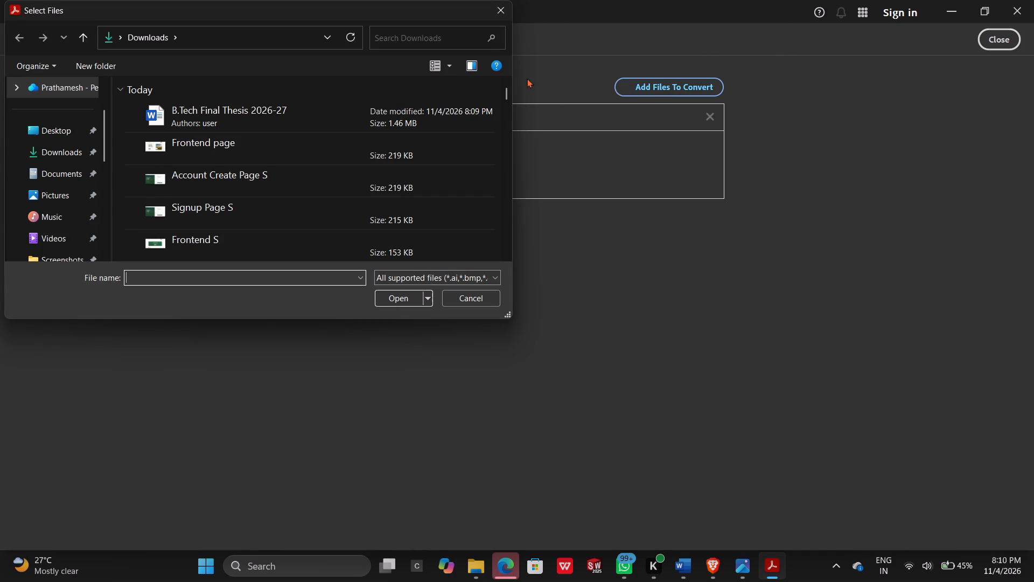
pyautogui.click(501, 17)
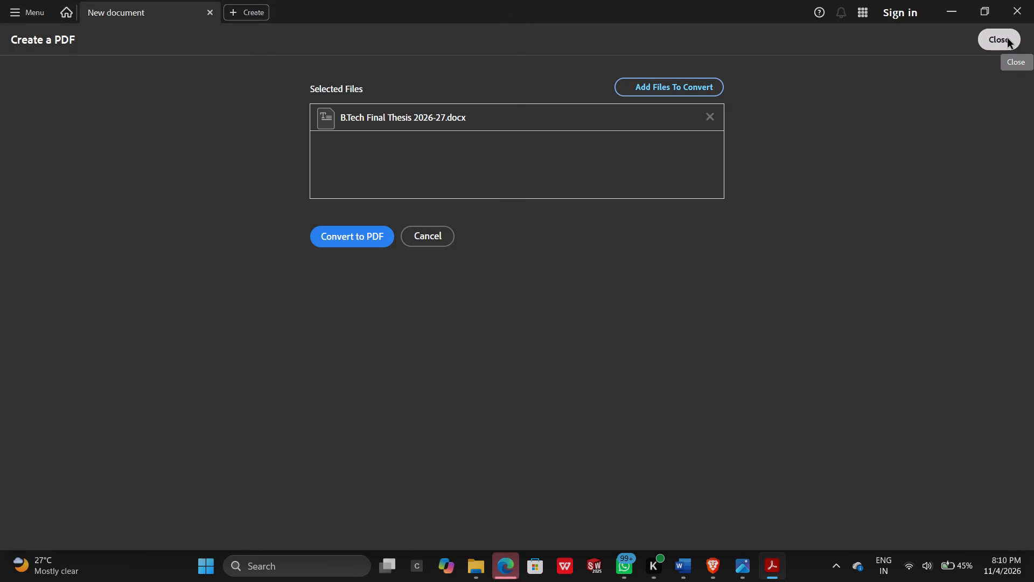
# Remove B.Tech Final Thesis 2026-27.docx from Acrobat's conversion list and switch back to the thesis in Word.
pyautogui.click(710, 116)
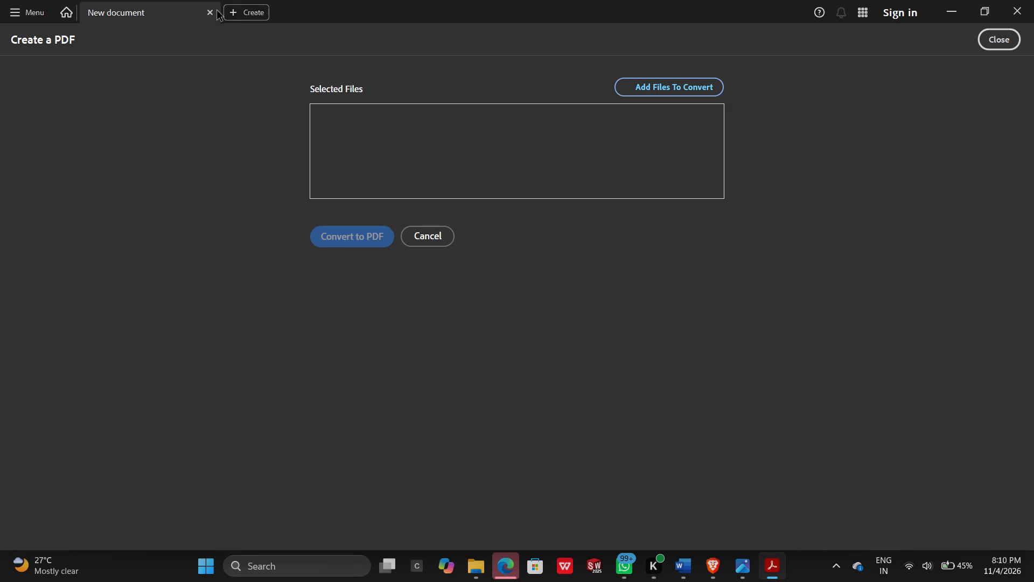
pyautogui.click(51, 45)
pyautogui.click(965, 11)
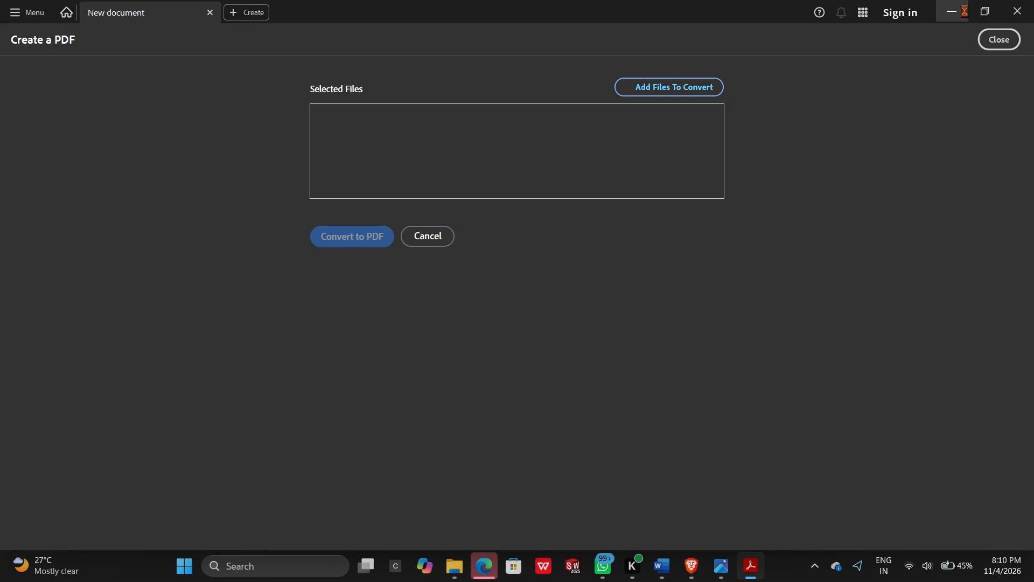
pyautogui.click(960, 11)
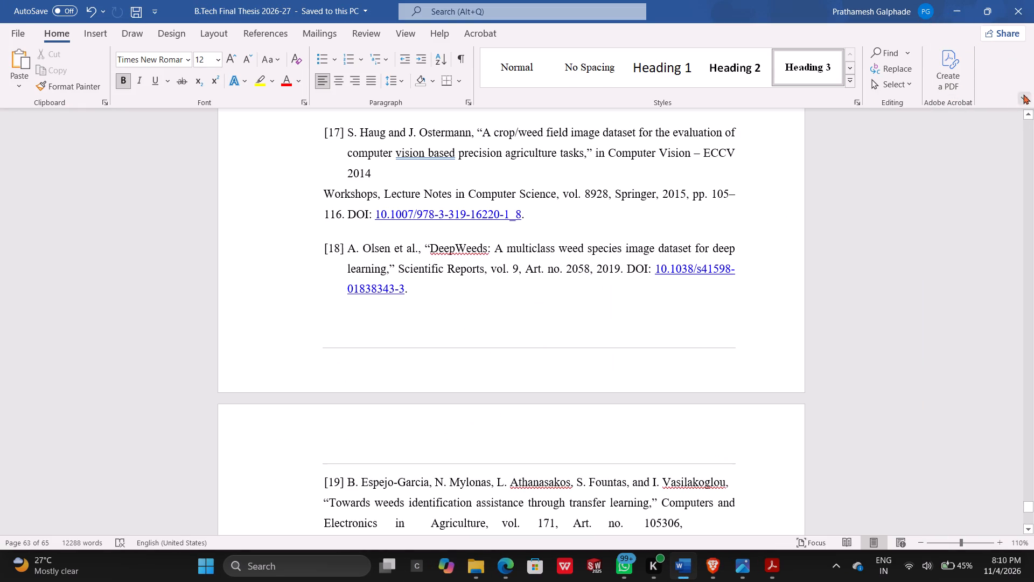
# Try again to convert the open thesis from Word with Acrobat's Create a PDF, choosing conversion over trying Acrobat Pro.
pyautogui.click(954, 63)
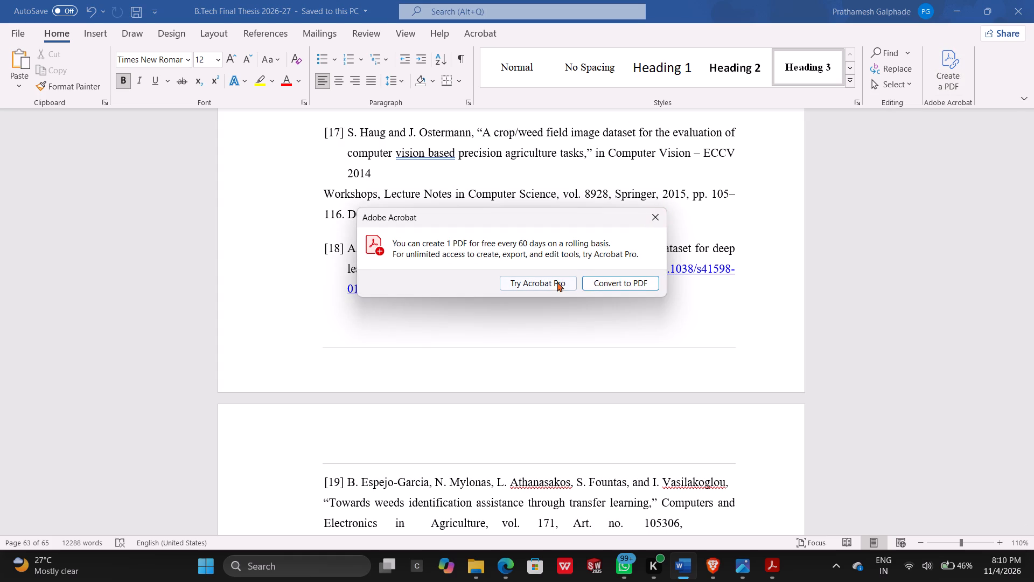
pyautogui.click(616, 278)
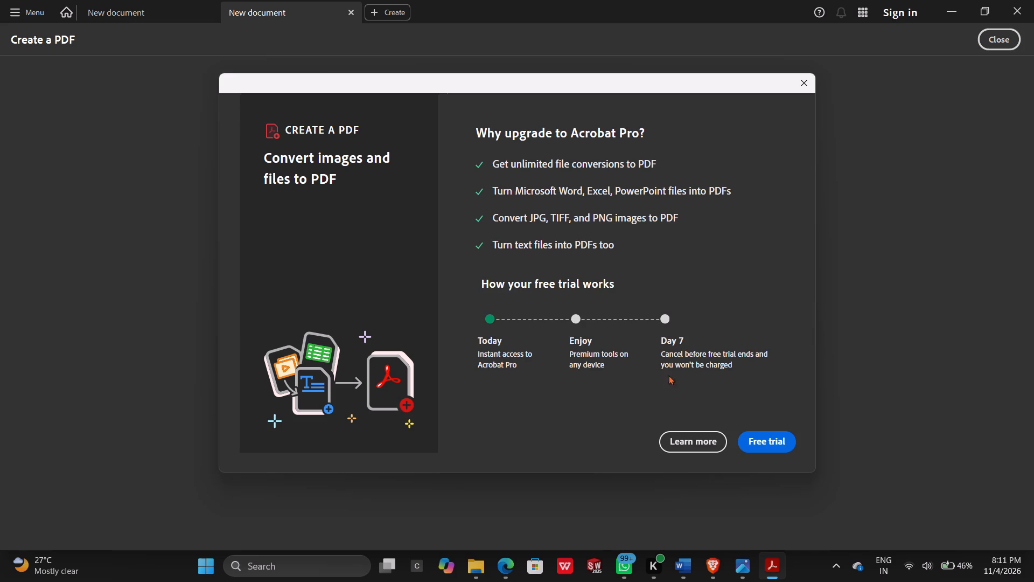
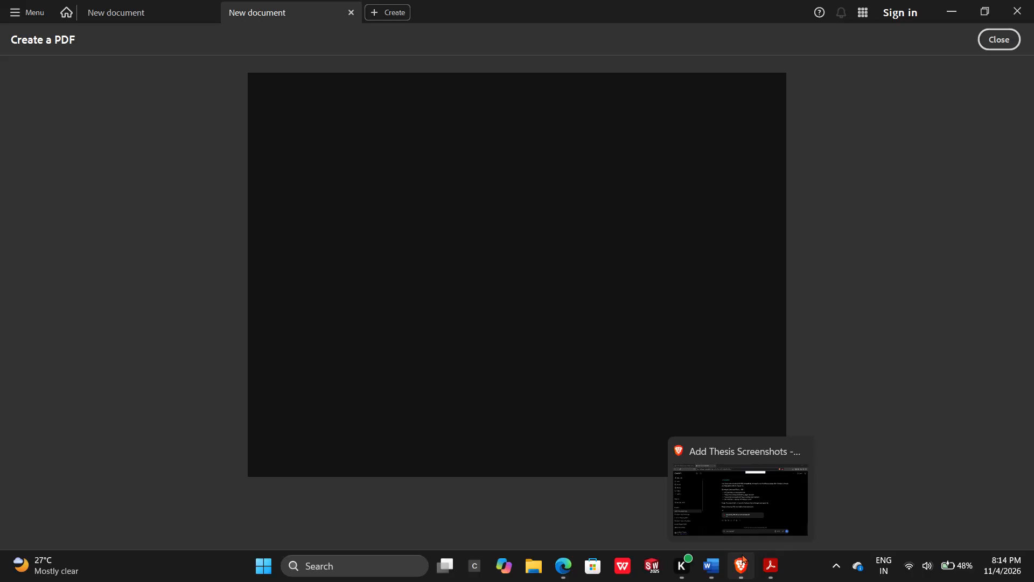
# In the Word thesis, copy the project title "Image Based Weed Detection Software" from the Declaration page.
pyautogui.click(722, 569)
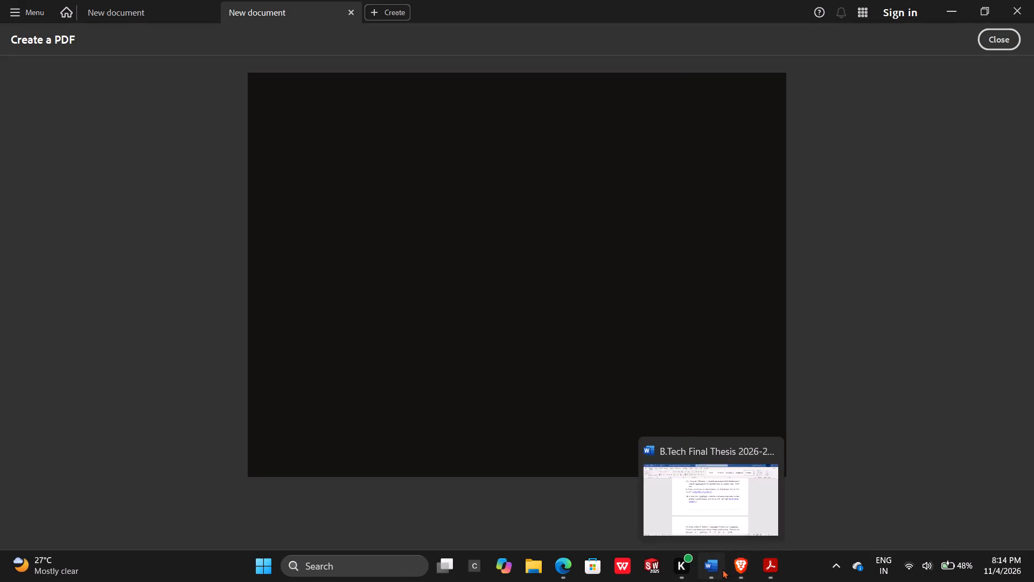
pyautogui.scroll(10, 565, 351)
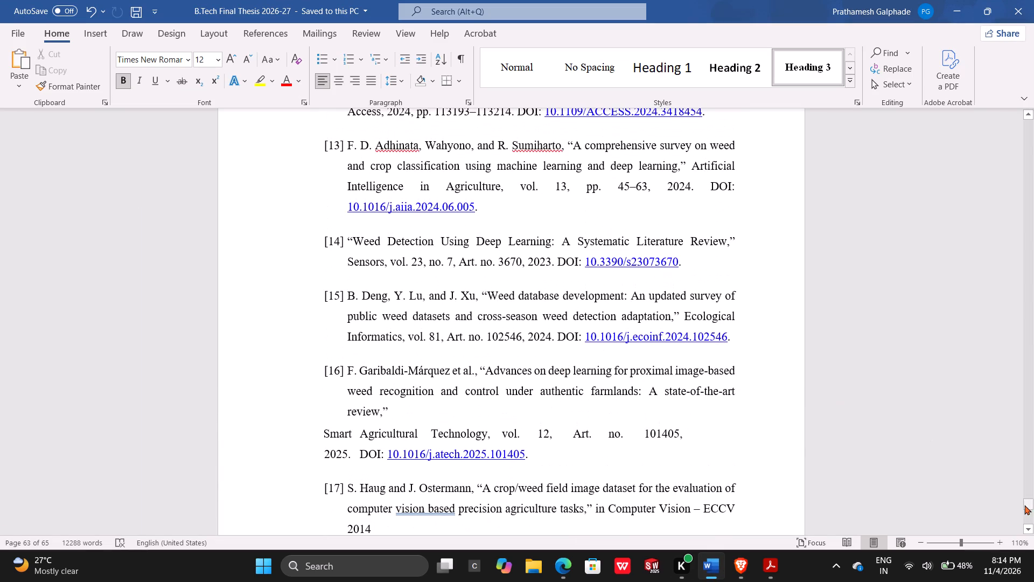
pyautogui.moveTo(1029, 505); pyautogui.dragTo(1033, 121)
pyautogui.scroll(-4, 712, 290)
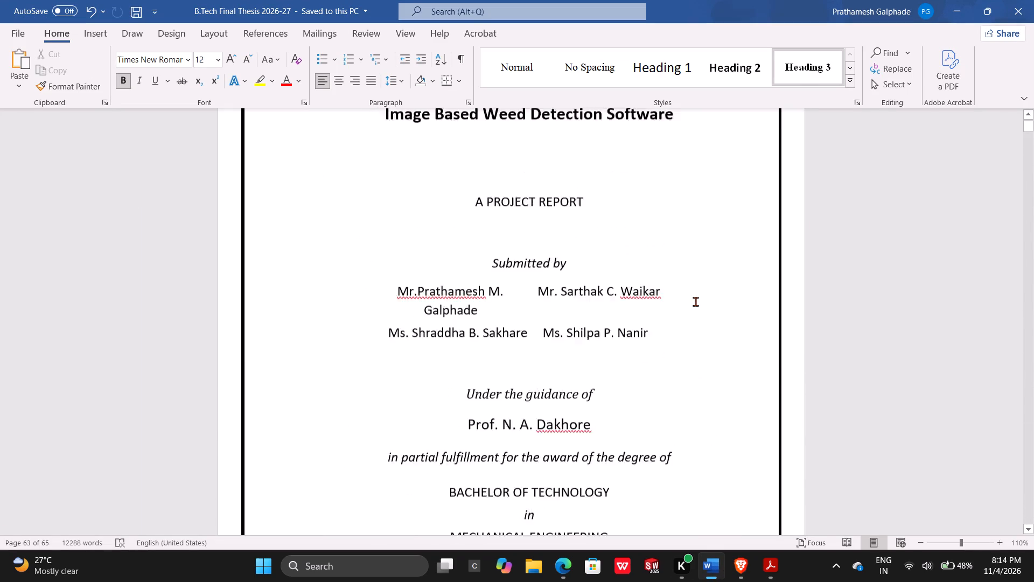
pyautogui.scroll(-20, 695, 301)
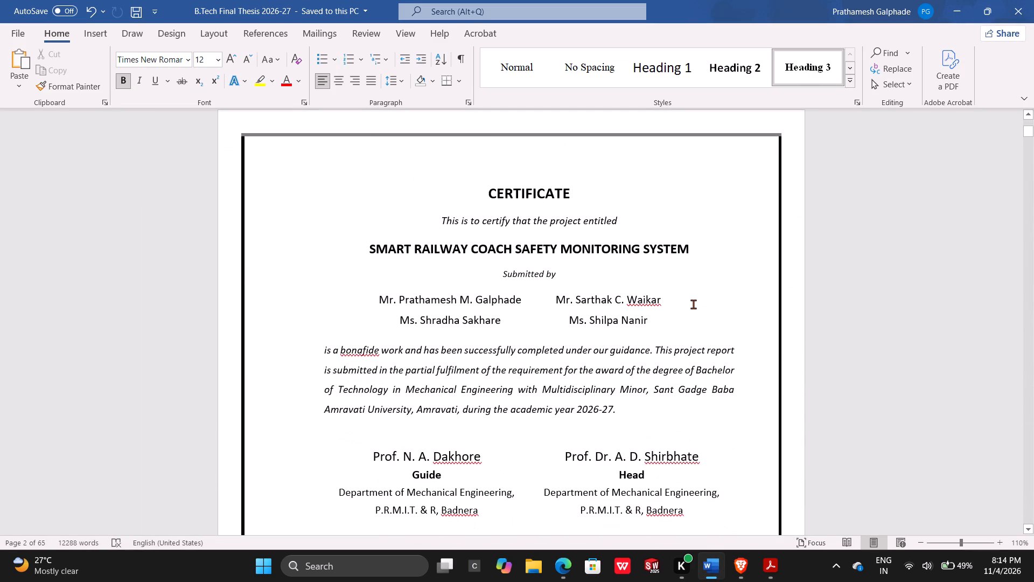
pyautogui.click(693, 250)
pyautogui.scroll(-5, 668, 254)
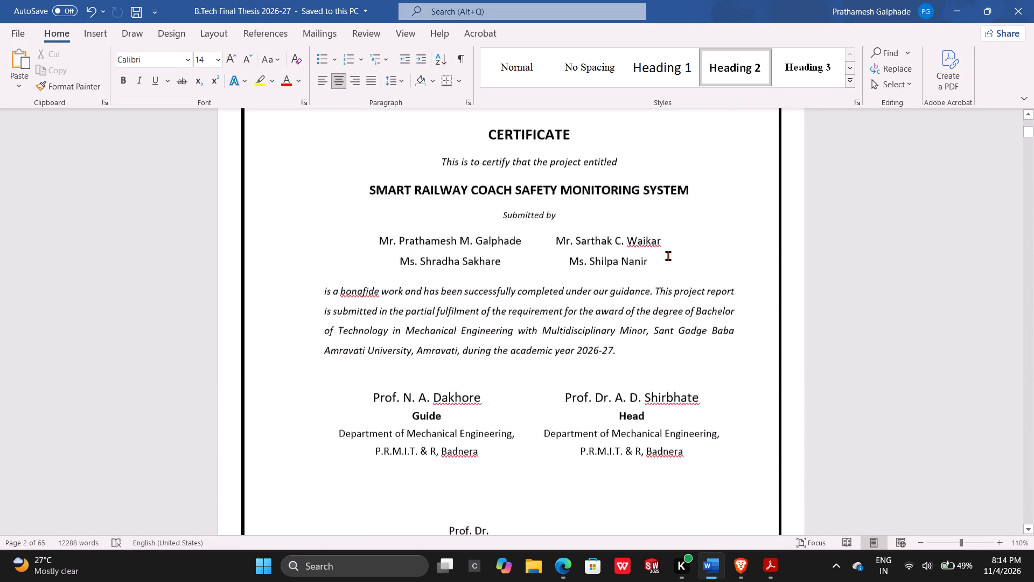
pyautogui.scroll(-17, 668, 255)
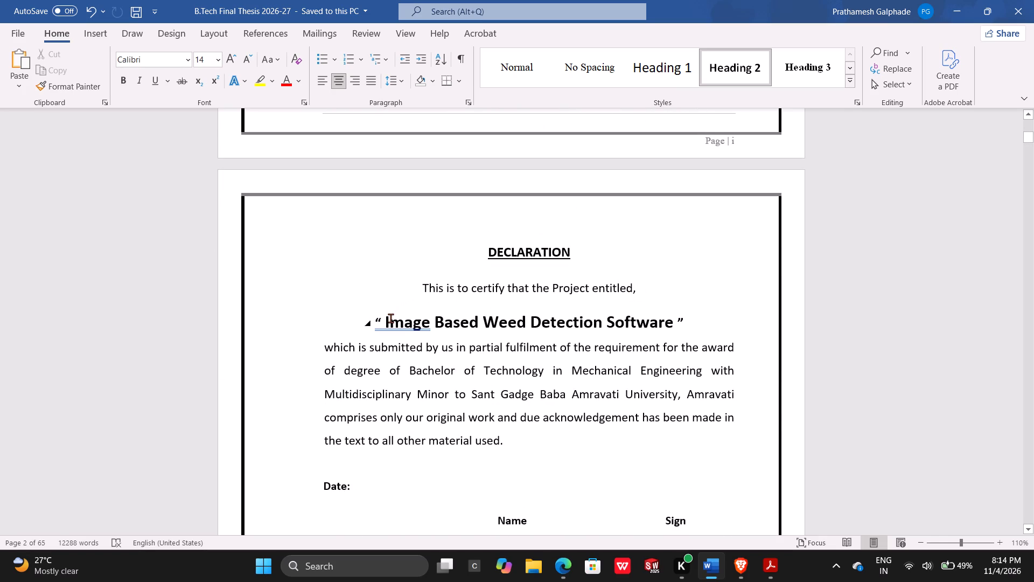
pyautogui.moveTo(386, 320); pyautogui.dragTo(658, 336)
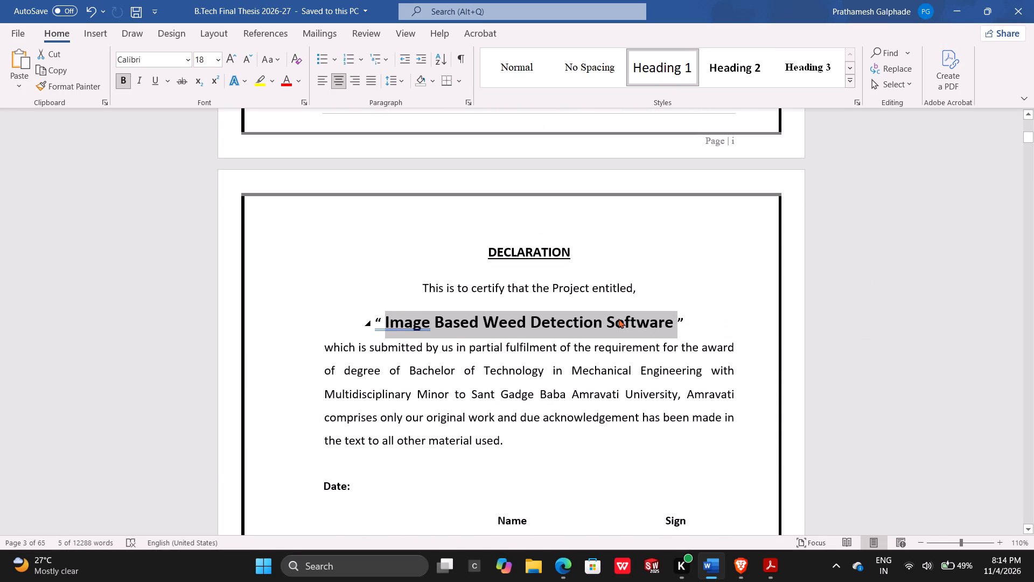
pyautogui.hotkey('ctrl', 'c')
# Replace the project title on the Certificate page with the copied title "Image Based Weed Detection Software".
pyautogui.scroll(18, 618, 318)
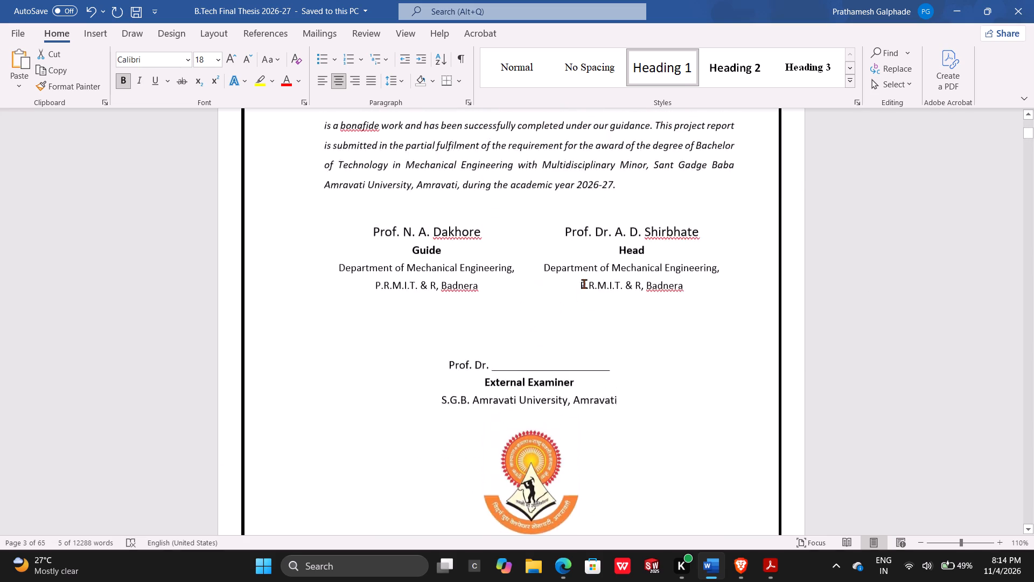
pyautogui.scroll(4, 584, 283)
pyautogui.click(694, 251)
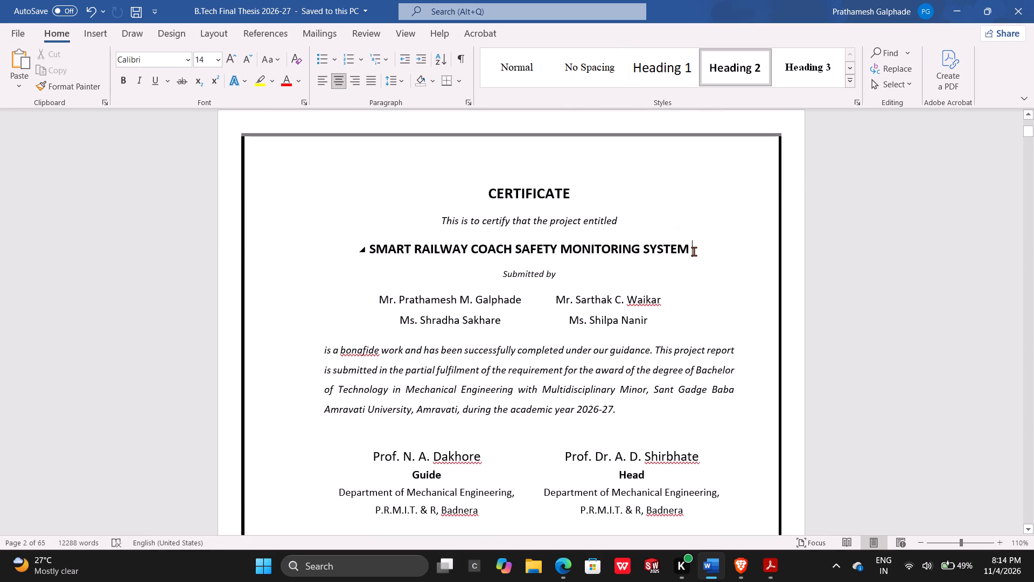
pyautogui.press('BackSpace')
pyautogui.press('BackSpace')
pyautogui.press('BackSpace')
pyautogui.press('BackSpace')
pyautogui.press('BackSpace')
pyautogui.press('BackSpace')
pyautogui.press('BackSpace')
pyautogui.press('BackSpace')
pyautogui.press('BackSpace')
pyautogui.press('BackSpace')
pyautogui.press('BackSpace')
pyautogui.press('BackSpace')
pyautogui.press('BackSpace')
pyautogui.press('BackSpace')
pyautogui.press('BackSpace')
pyautogui.press('BackSpace')
pyautogui.press('BackSpace')
pyautogui.press('BackSpace')
pyautogui.press('BackSpace')
pyautogui.press('BackSpace')
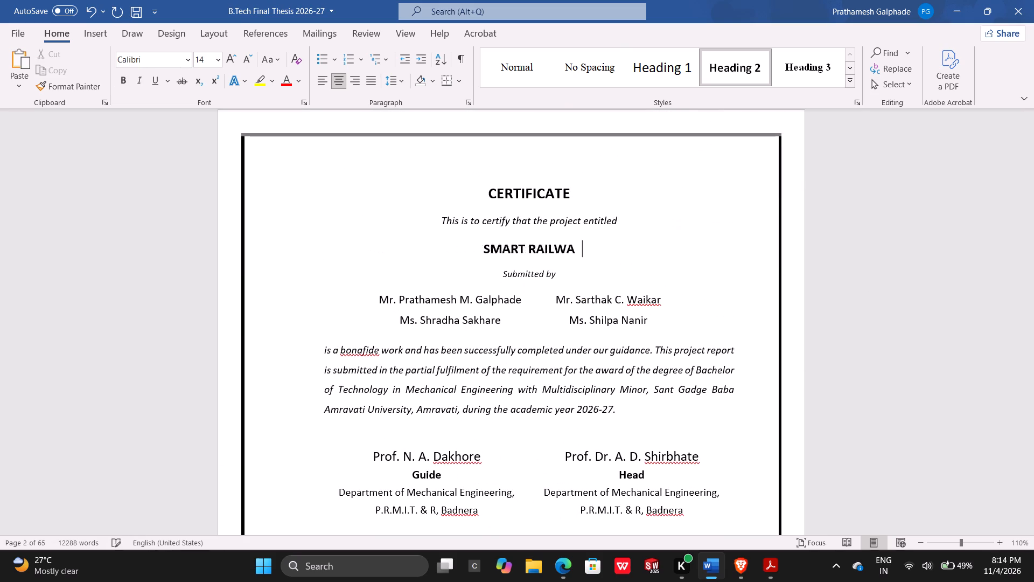
pyautogui.press('BackSpace')
pyautogui.press('BackSpace')
pyautogui.press('BackSpace')
pyautogui.hotkey('ctrl', 'v')
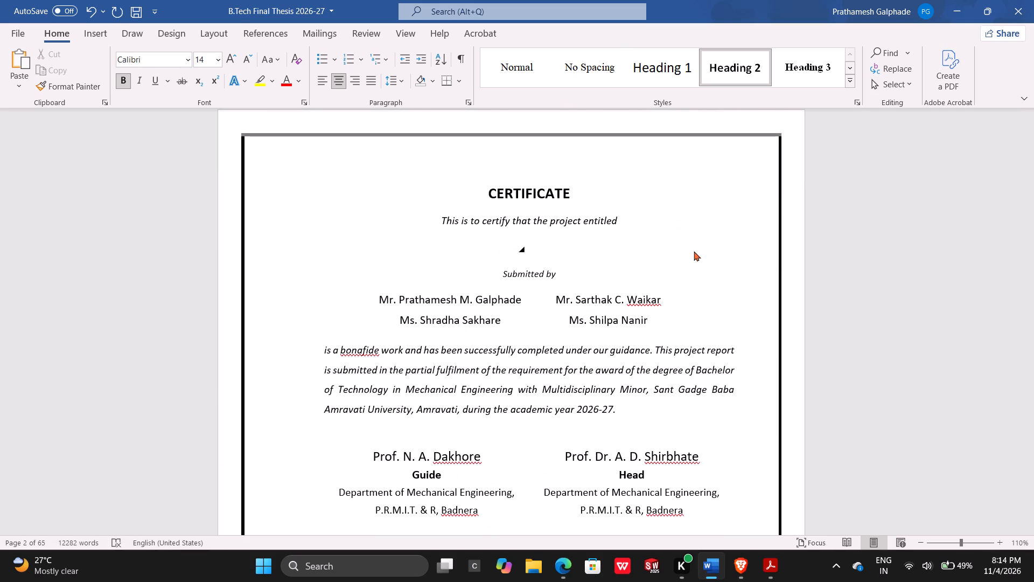
# Save the thesis to the Downloads folder as a PDF named B.Tech Final Thesis 2026-27.
pyautogui.scroll(-4, 619, 279)
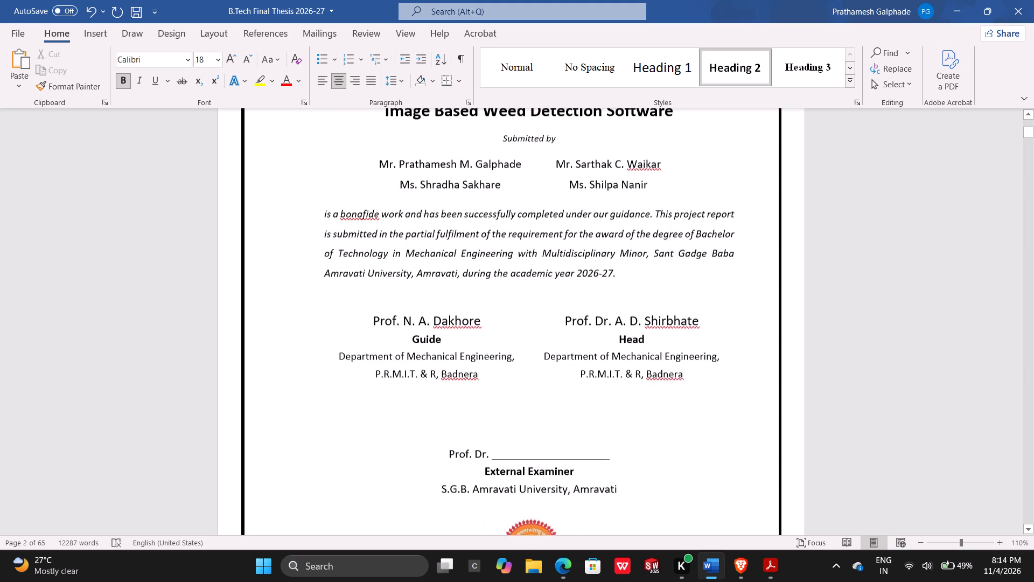
pyautogui.scroll(-20, 610, 304)
pyautogui.scroll(-9, 610, 304)
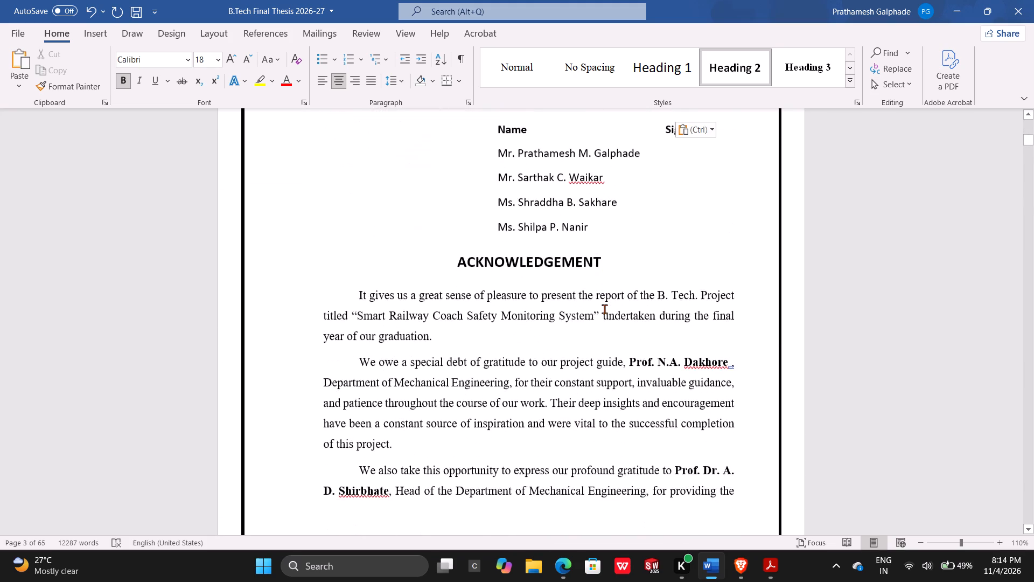
pyautogui.scroll(-14, 610, 309)
pyautogui.scroll(-19, 621, 308)
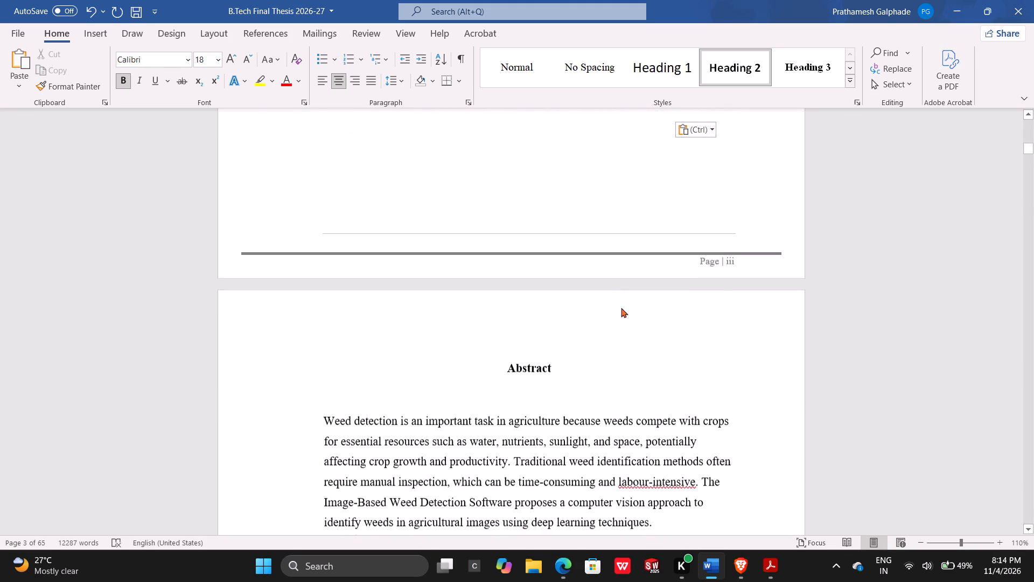
pyautogui.scroll(-20, 621, 308)
pyautogui.scroll(-17, 621, 308)
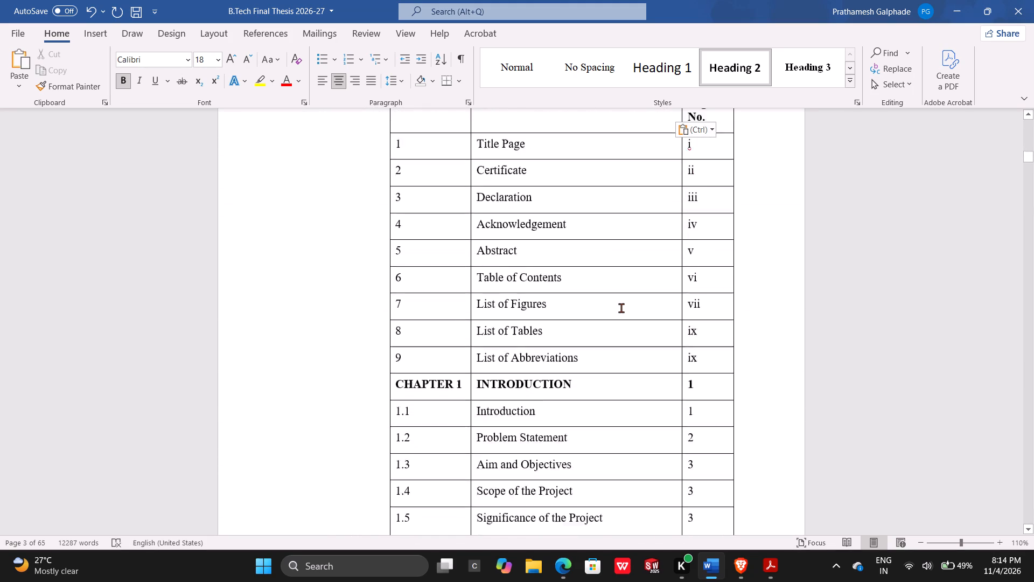
pyautogui.click(1003, 35)
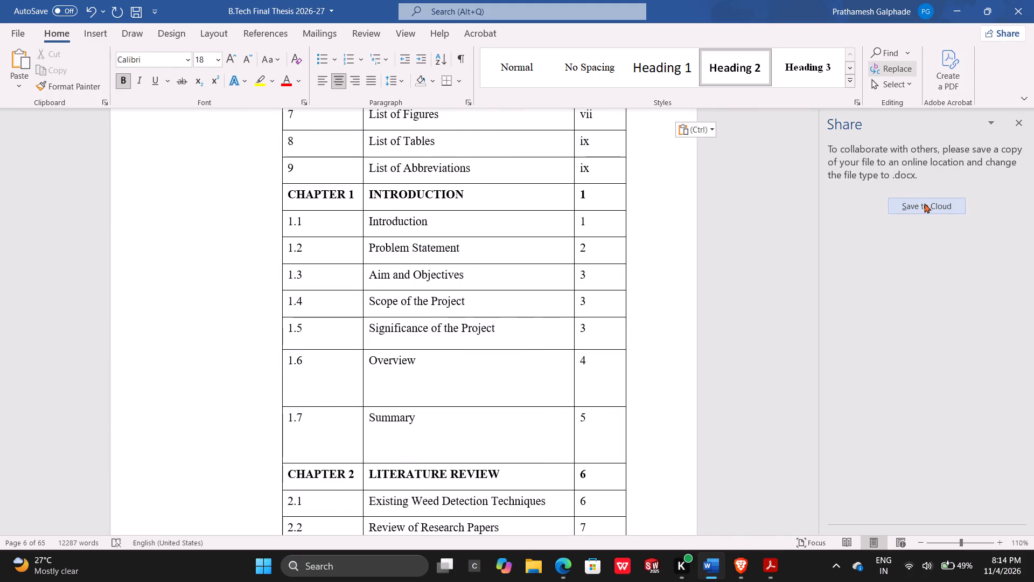
pyautogui.click(925, 204)
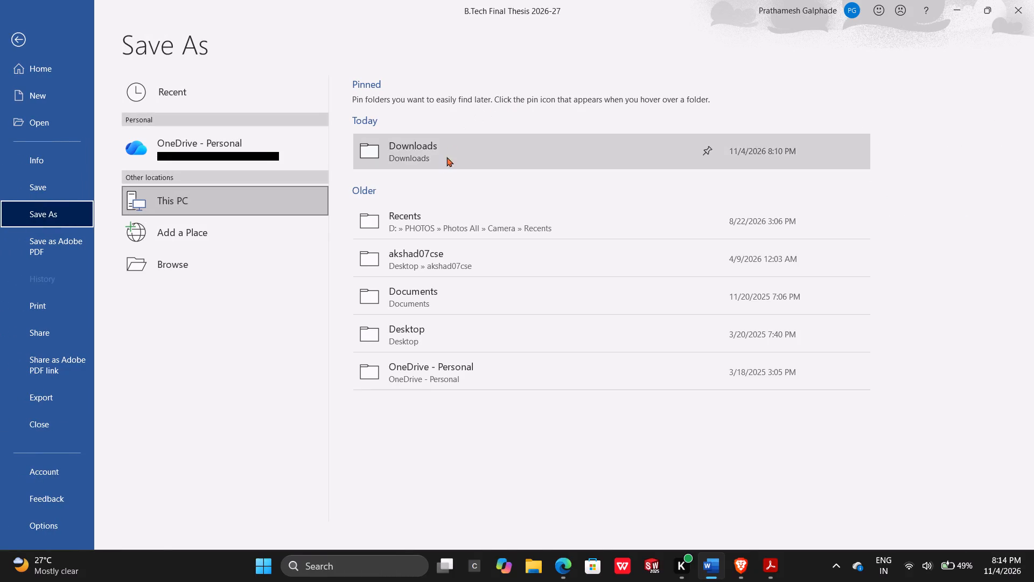
pyautogui.click(454, 153)
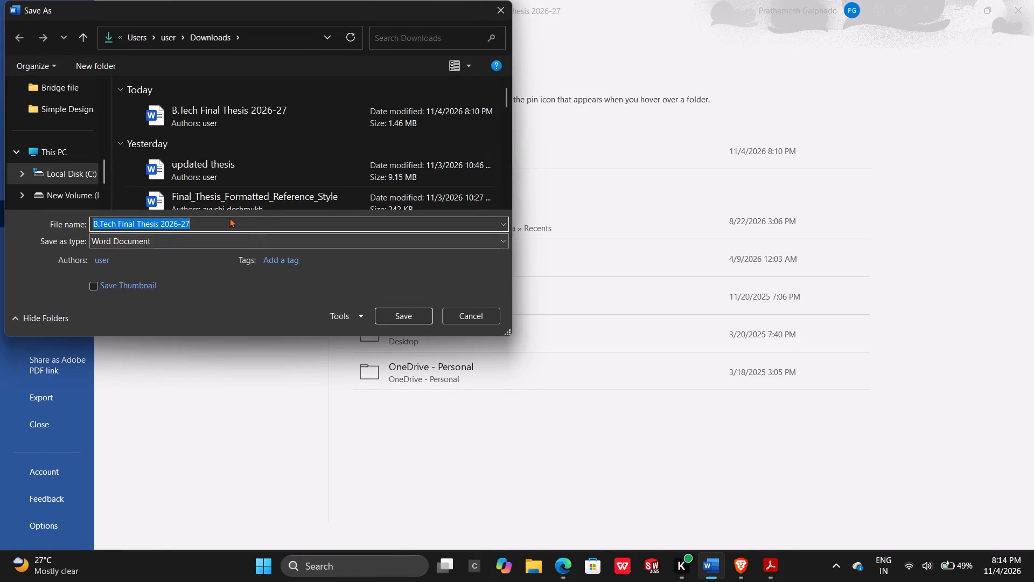
pyautogui.click(205, 220)
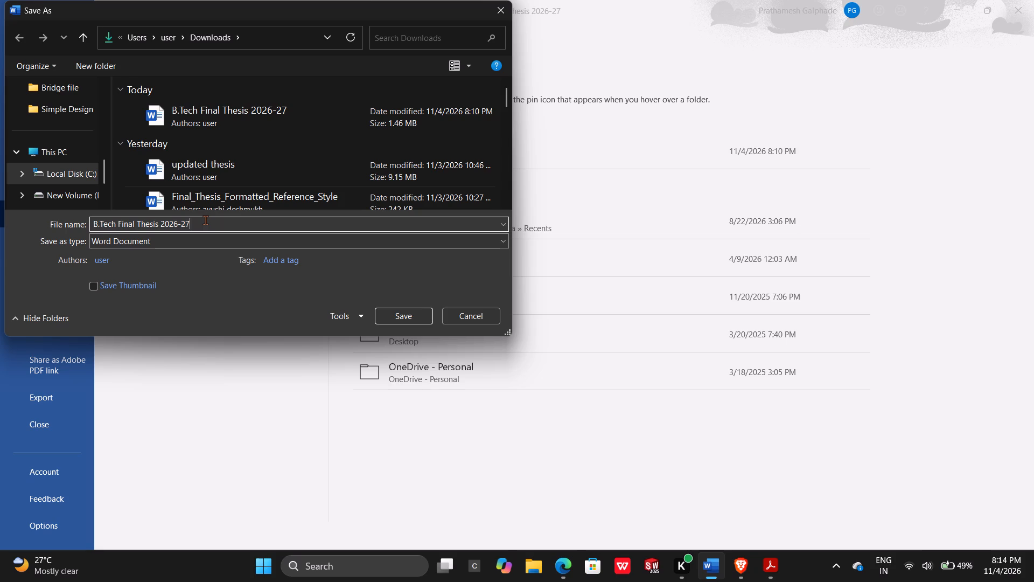
pyautogui.click(161, 222)
pyautogui.click(165, 241)
pyautogui.click(120, 317)
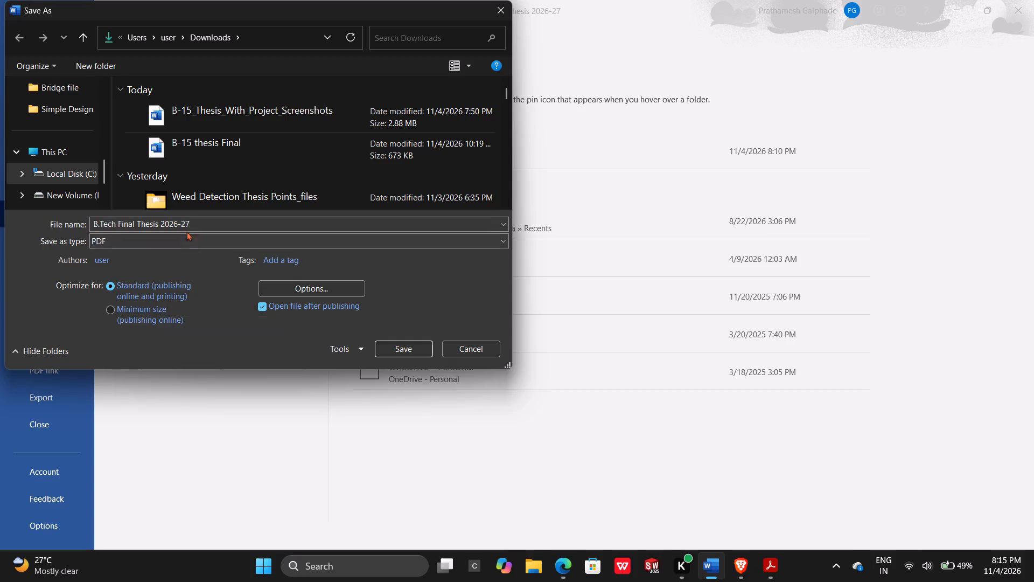
pyautogui.click(399, 347)
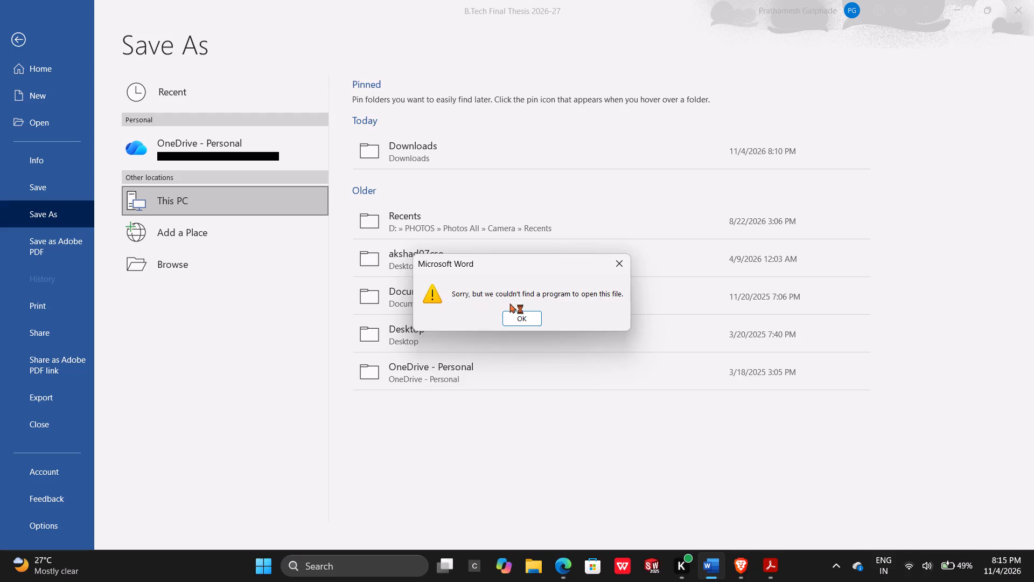
pyautogui.click(518, 316)
# Minimize the Acrobat window.
pyautogui.click(909, 210)
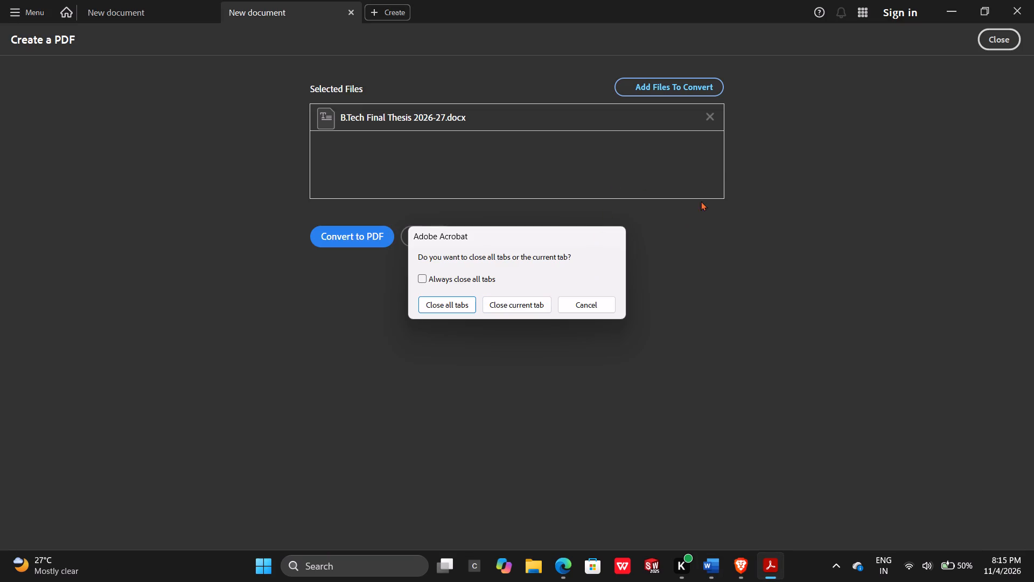
pyautogui.click(353, 9)
pyautogui.click(944, 7)
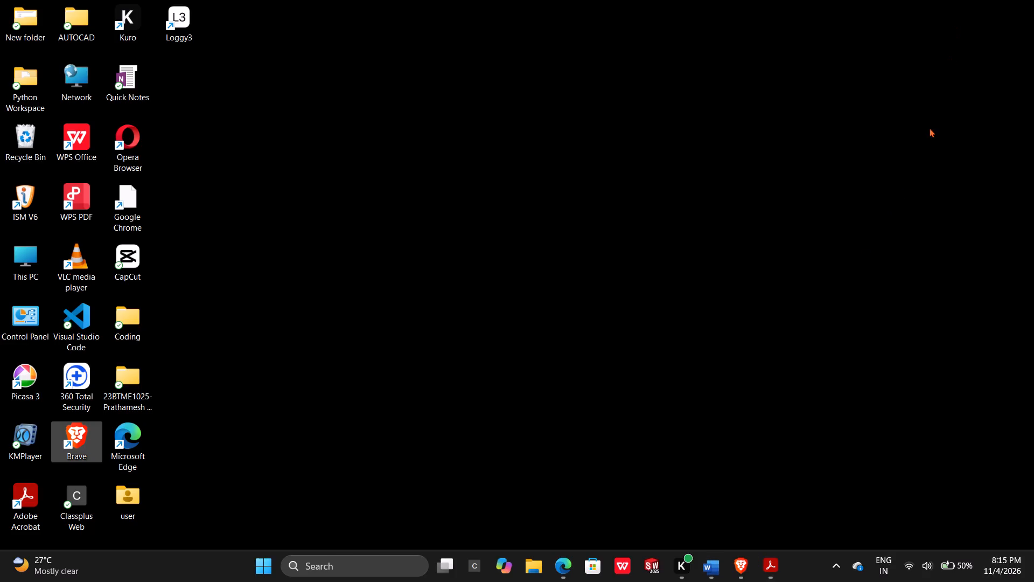
# Return to Word and save the thesis in the Downloads folder as the Word document B.Tech Final Thesis 2026-27.
pyautogui.click(713, 566)
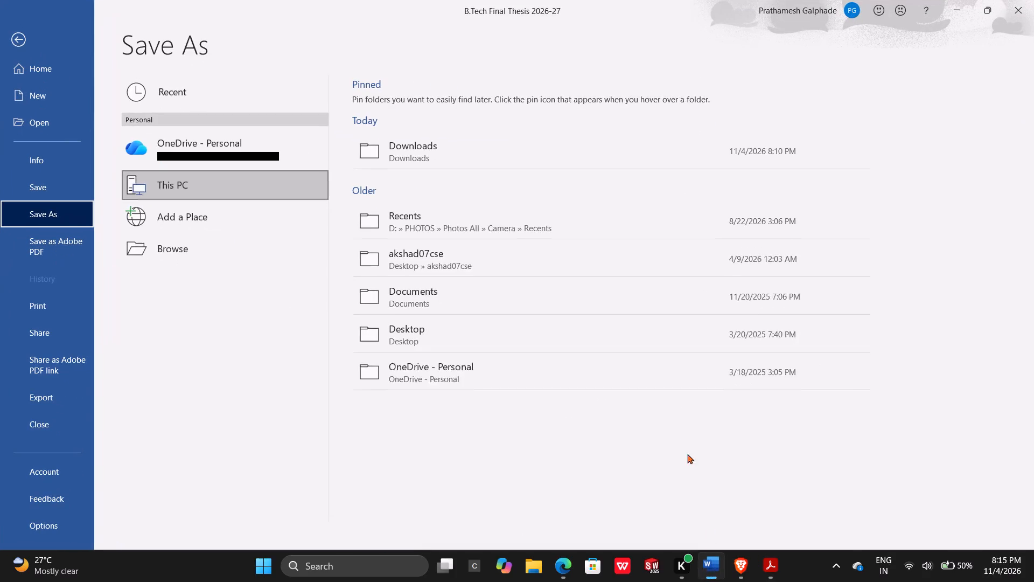
pyautogui.click(570, 151)
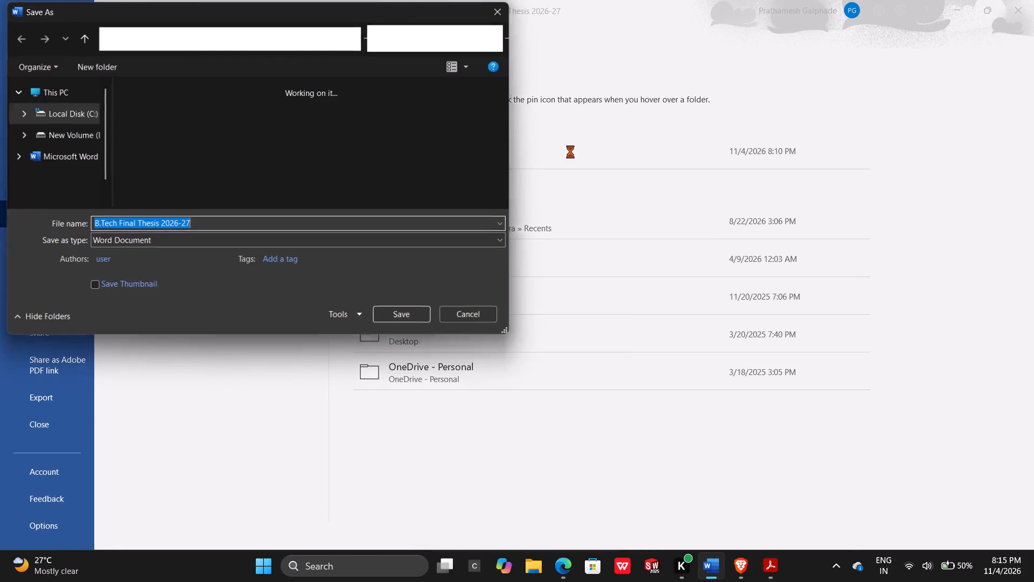
pyautogui.scroll(5, 60, 123)
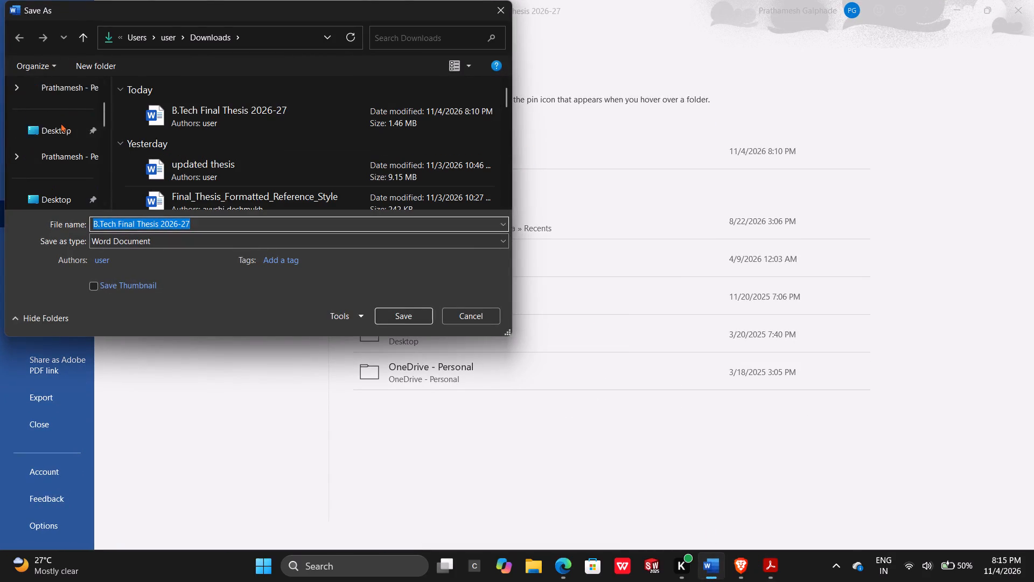
pyautogui.scroll(-1, 59, 171)
pyautogui.click(62, 145)
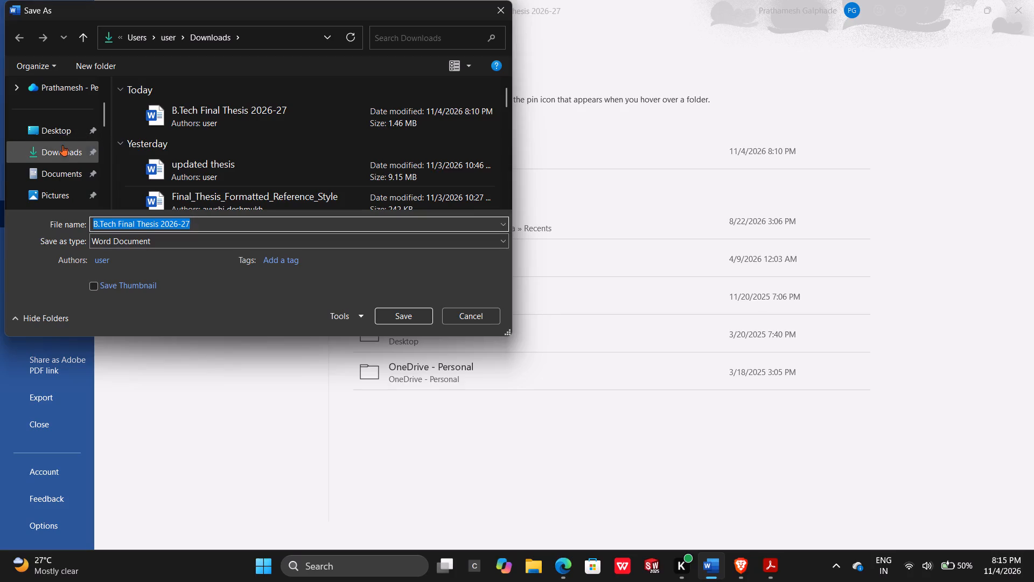
pyautogui.click(393, 318)
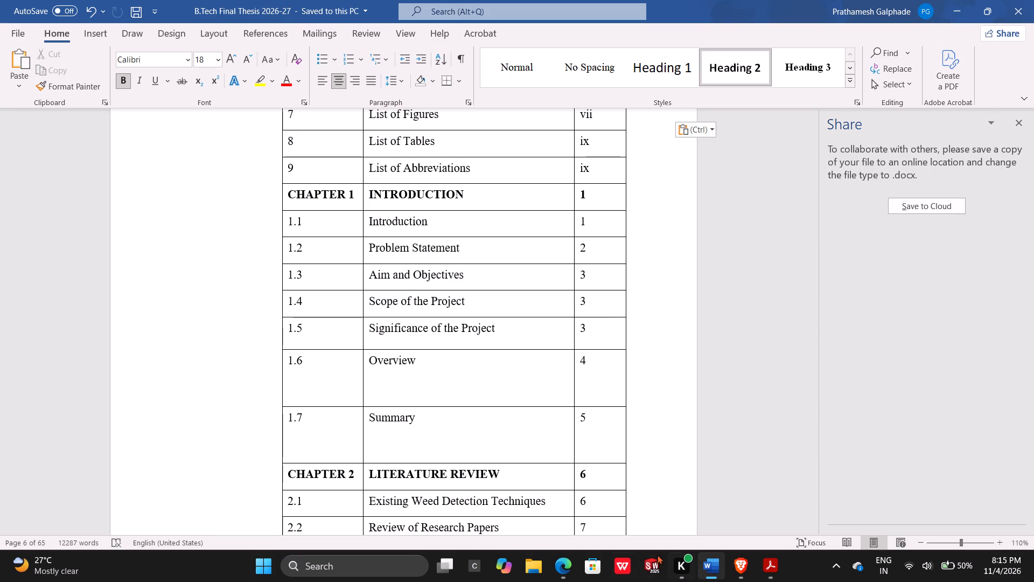
# Open the B.Tech Final Thesis 2026-27 Word document from the Downloads folder in File Explorer.
pyautogui.click(532, 561)
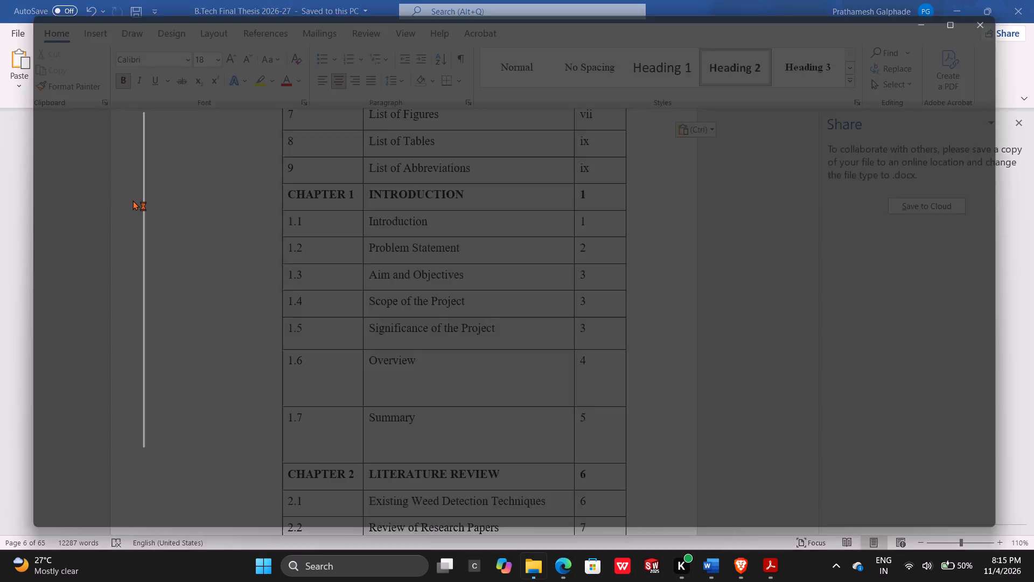
pyautogui.click(81, 227)
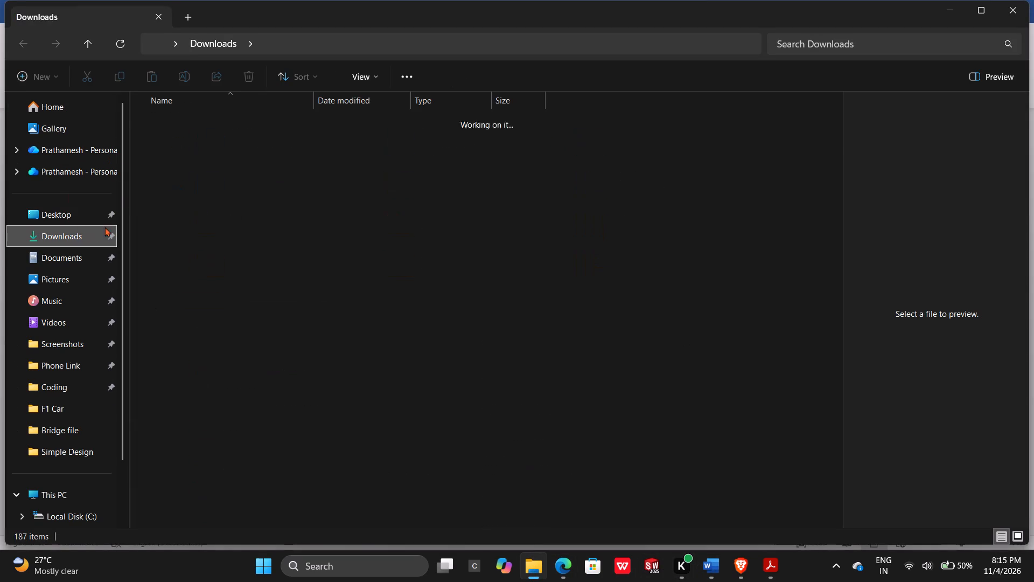
pyautogui.scroll(-1, 239, 190)
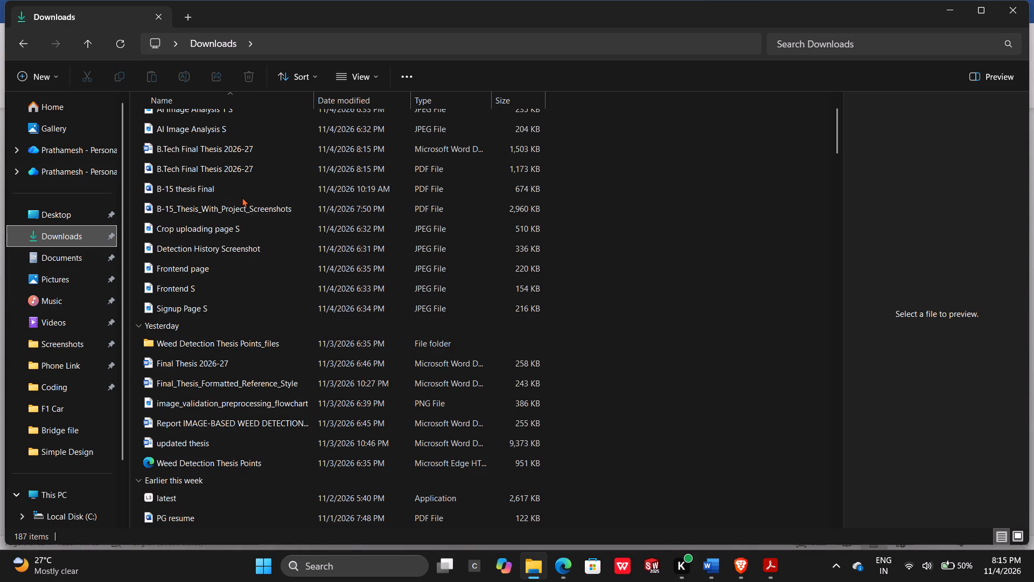
pyautogui.doubleClick(366, 155)
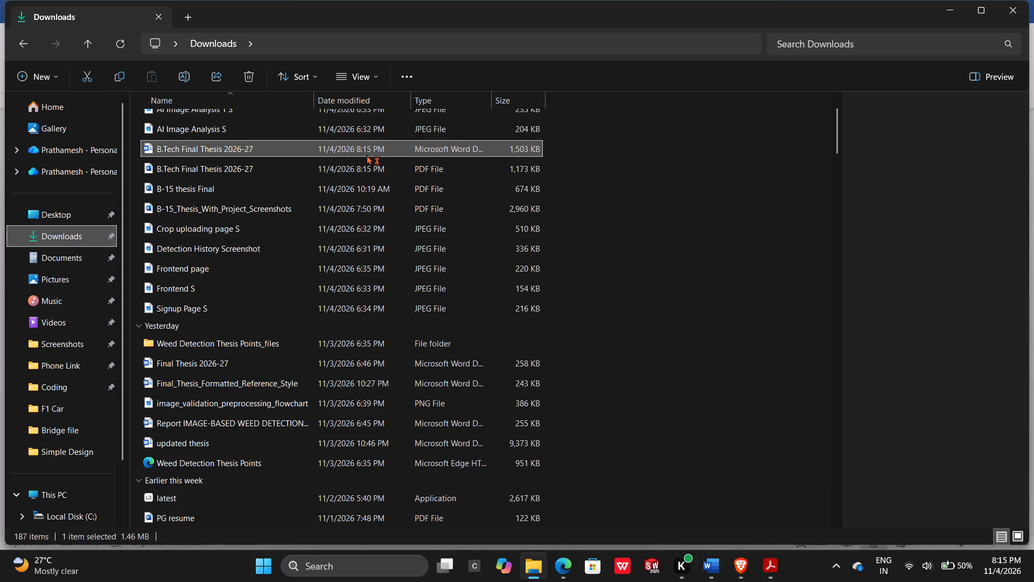
# Review the thesis front matter, from the title page through the Certificate and Declaration to the Acknowledgement, checking the project title.
pyautogui.scroll(20, 366, 155)
pyautogui.scroll(5, 366, 155)
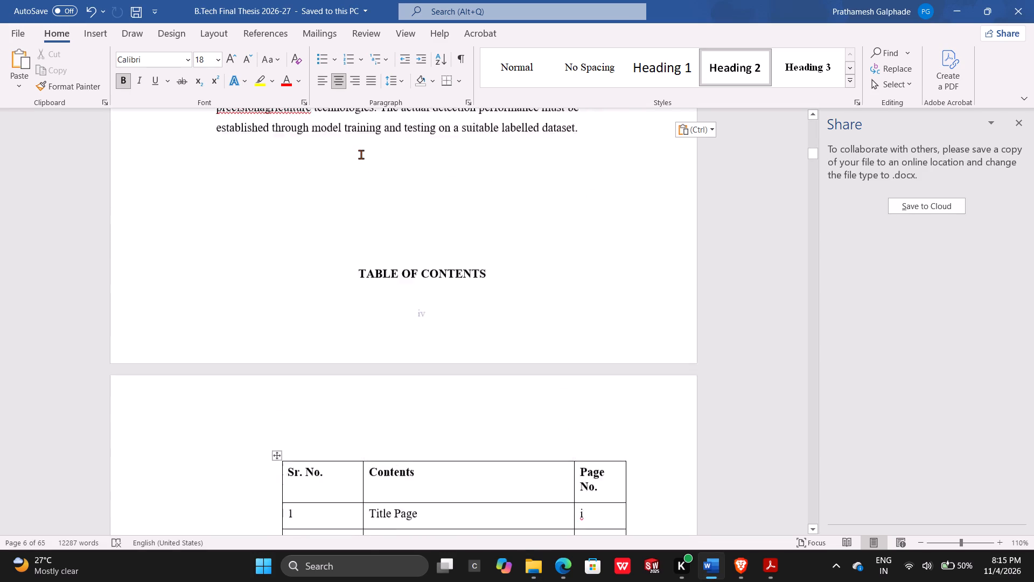
pyautogui.scroll(20, 361, 154)
pyautogui.scroll(20, 361, 154)
pyautogui.scroll(14, 361, 154)
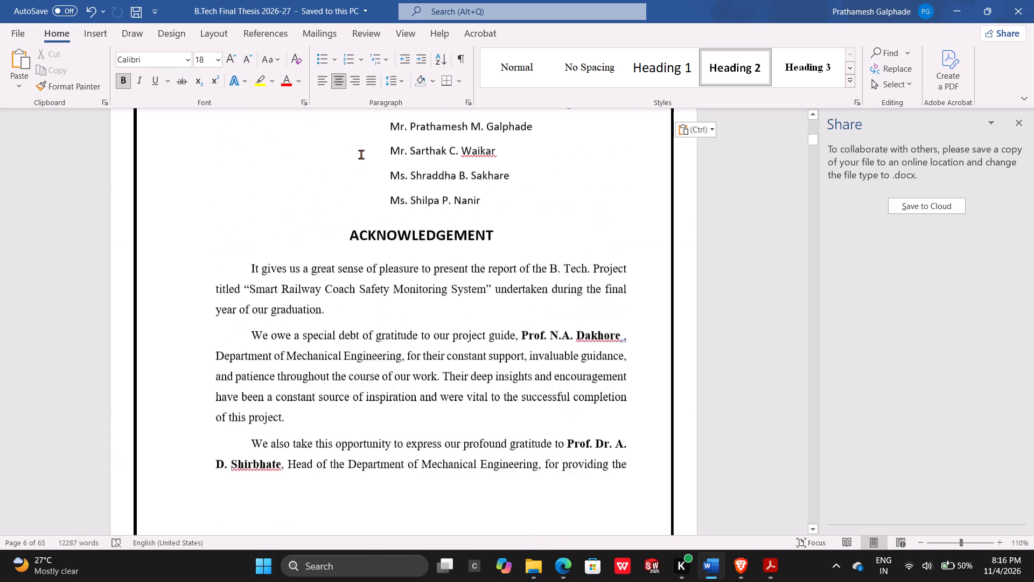
pyautogui.scroll(20, 361, 154)
pyautogui.scroll(8, 361, 154)
pyautogui.scroll(13, 361, 154)
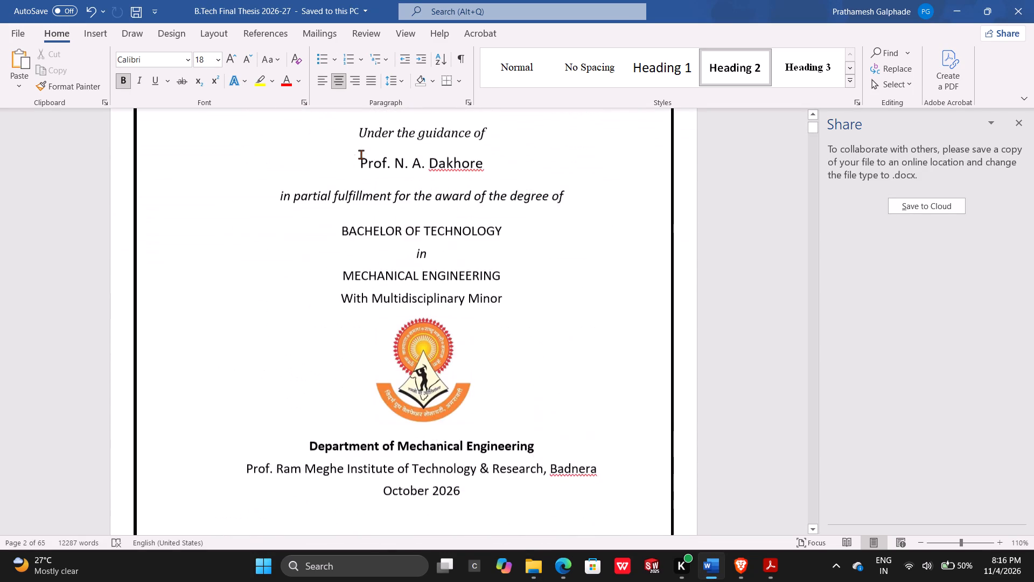
pyautogui.scroll(17, 361, 154)
pyautogui.scroll(-13, 361, 154)
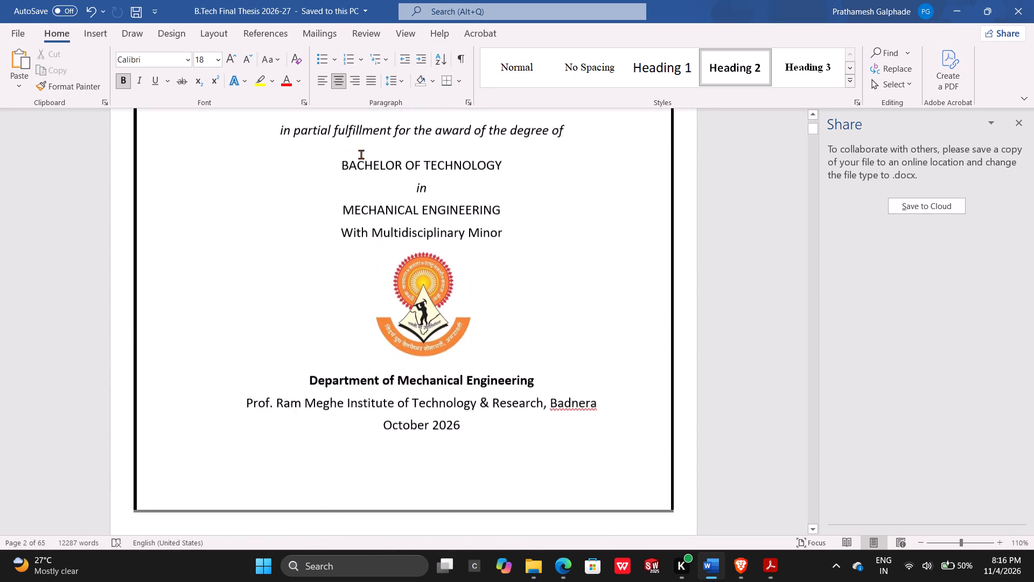
pyautogui.scroll(-20, 361, 154)
pyautogui.scroll(-17, 361, 154)
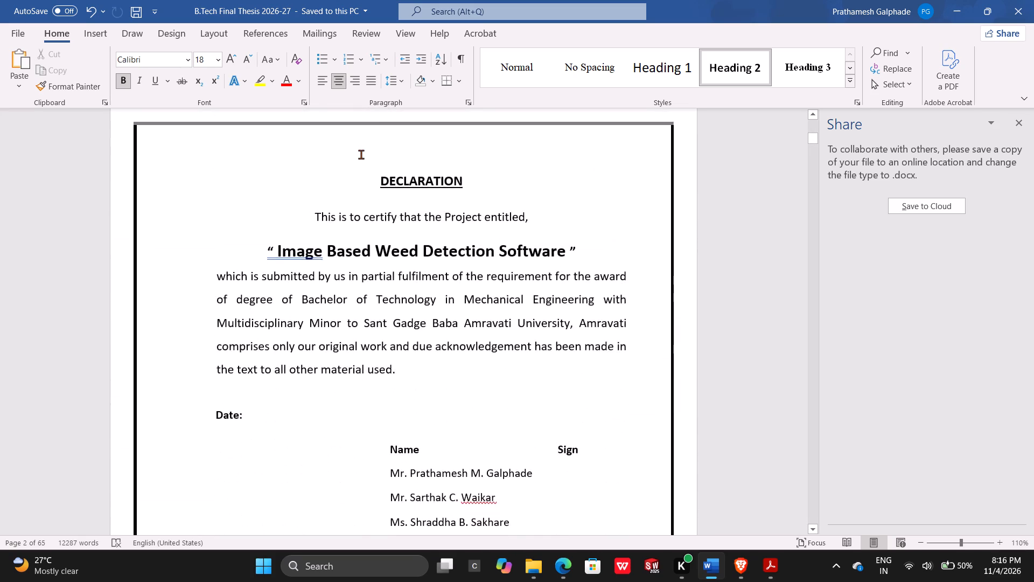
# Continue reviewing the thesis front matter from the Declaration page to the closing paragraphs of the Acknowledgement.
pyautogui.scroll(-20, 361, 154)
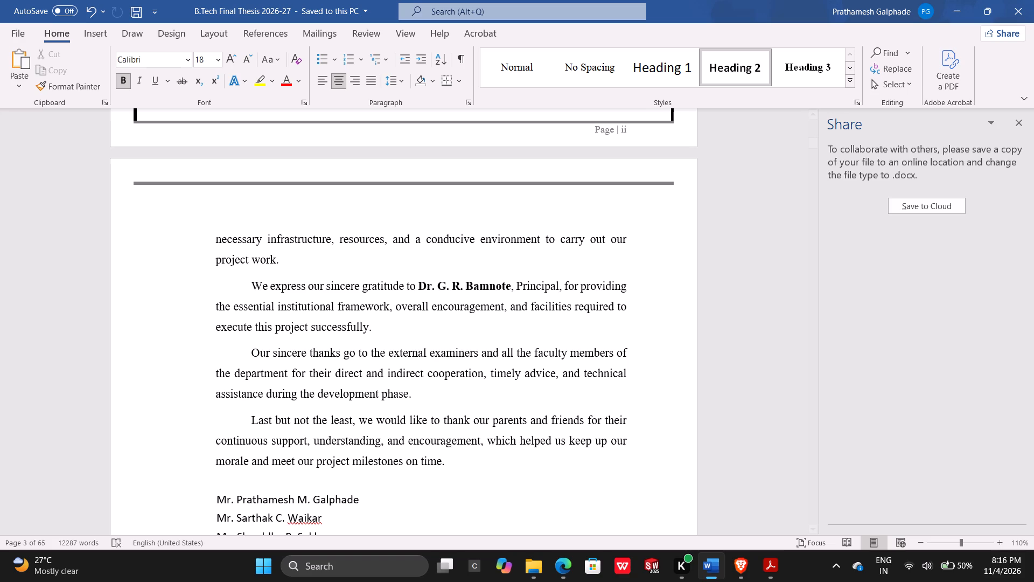
# Search Windows for whatsapp and launch the WhatsApp app.
pyautogui.click(385, 562)
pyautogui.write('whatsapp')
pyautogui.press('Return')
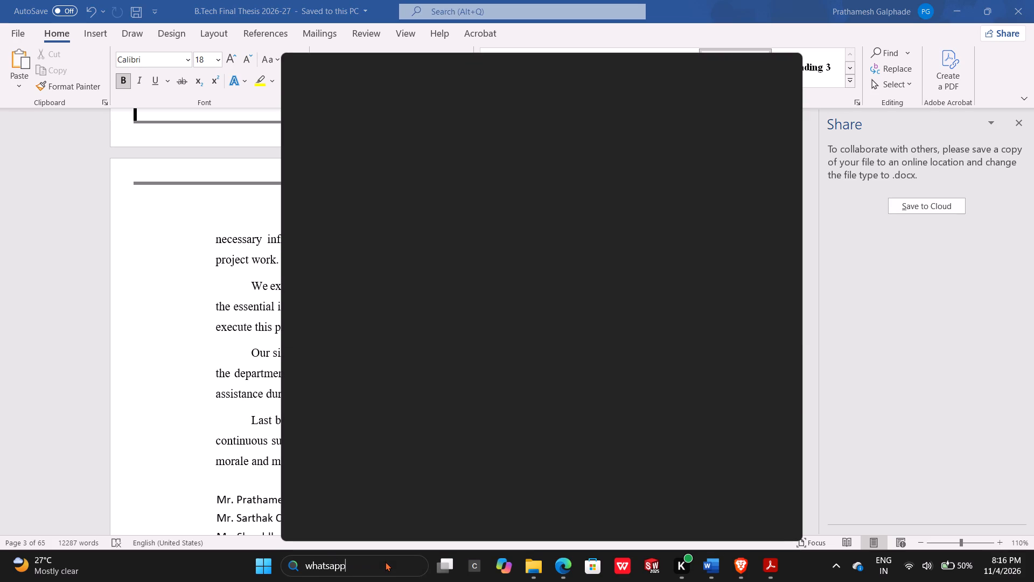
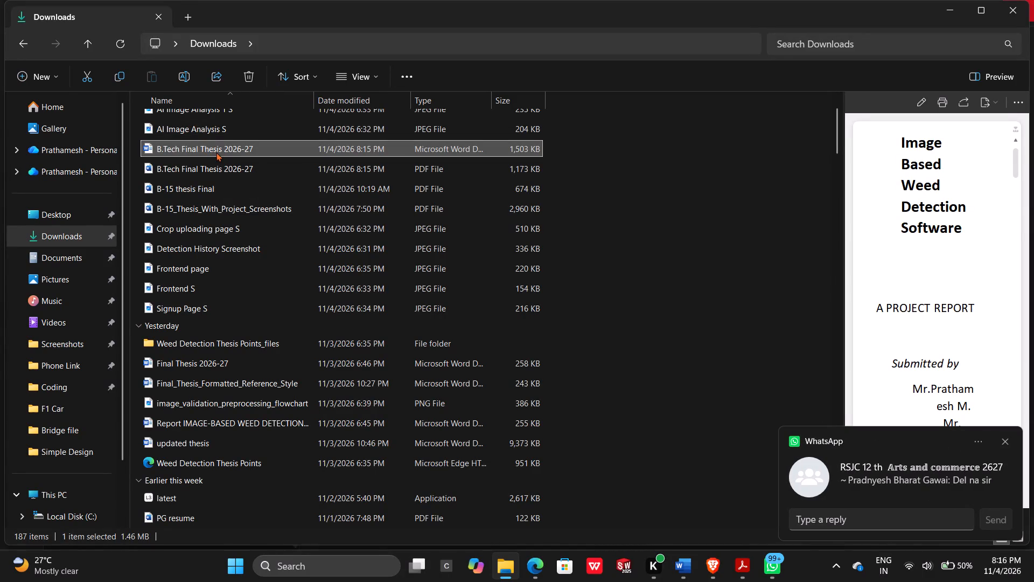
# Copy the selected B.Tech Final Thesis 2026-27 Word document in the Downloads folder.
pyautogui.click(123, 79)
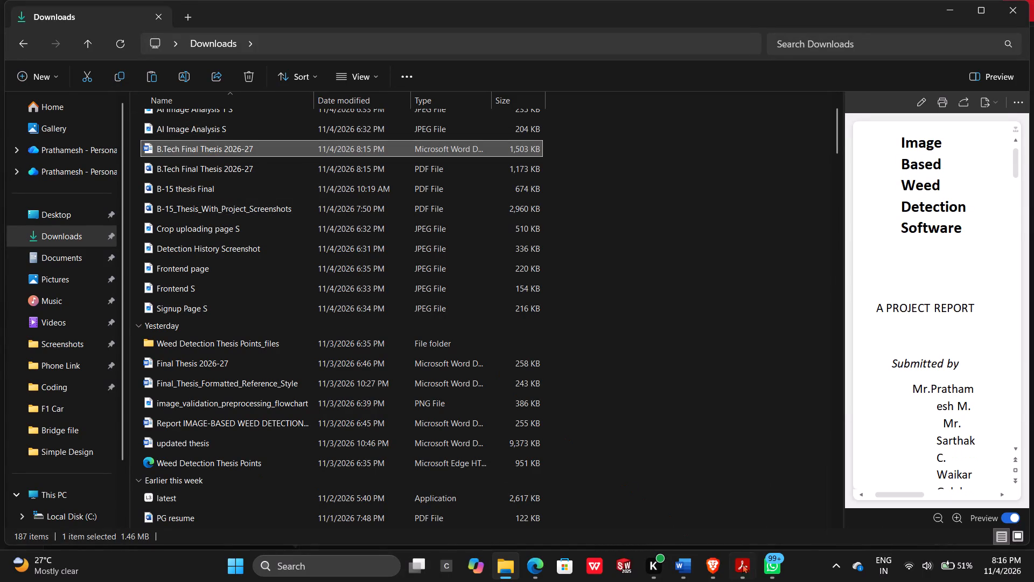
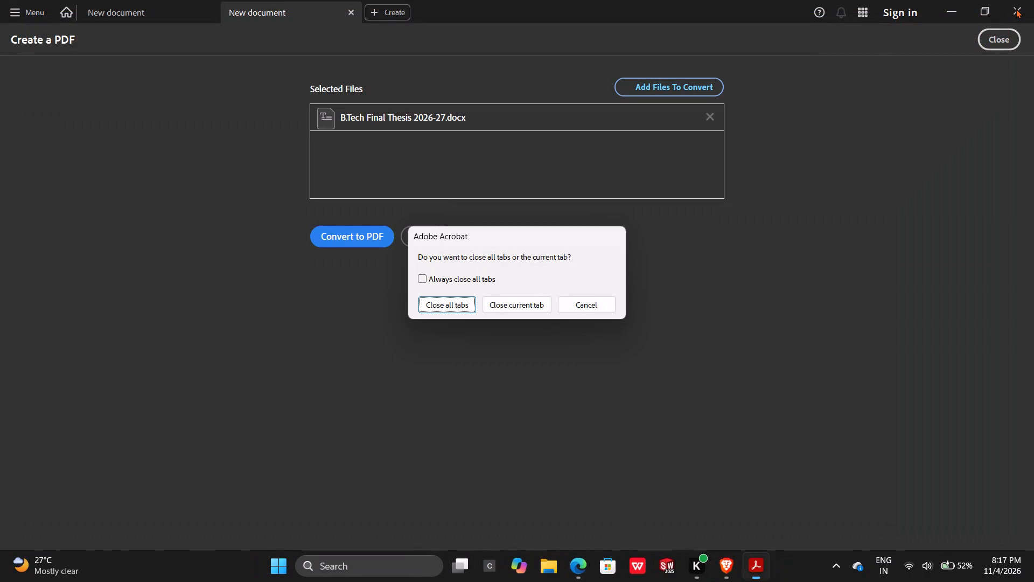
# Close only the current Create a PDF tab listing B.Tech Final Thesis 2026-27.docx in Acrobat.
pyautogui.click(1016, 9)
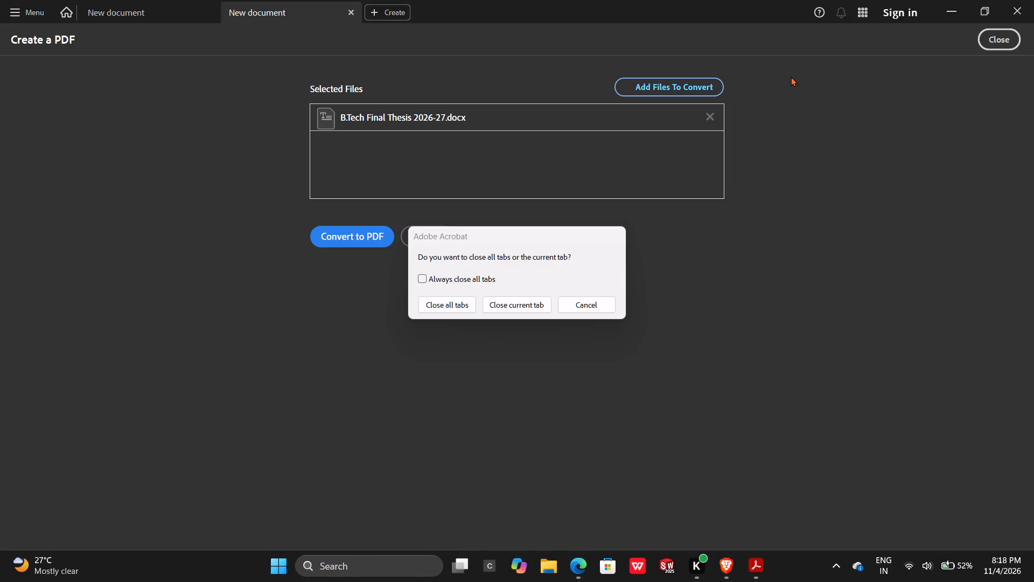
pyautogui.click(1017, 10)
pyautogui.click(504, 306)
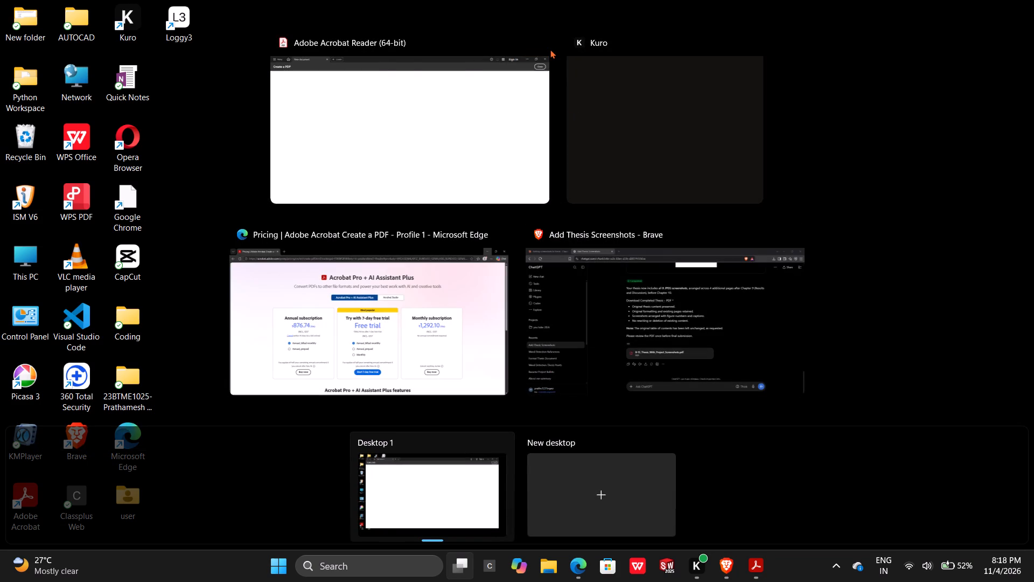
# Close the open windows from the window overview: Acrobat Reader, the Edge Acrobat pricing page and the Brave Add Thesis Screenshots chat.
pyautogui.click(534, 45)
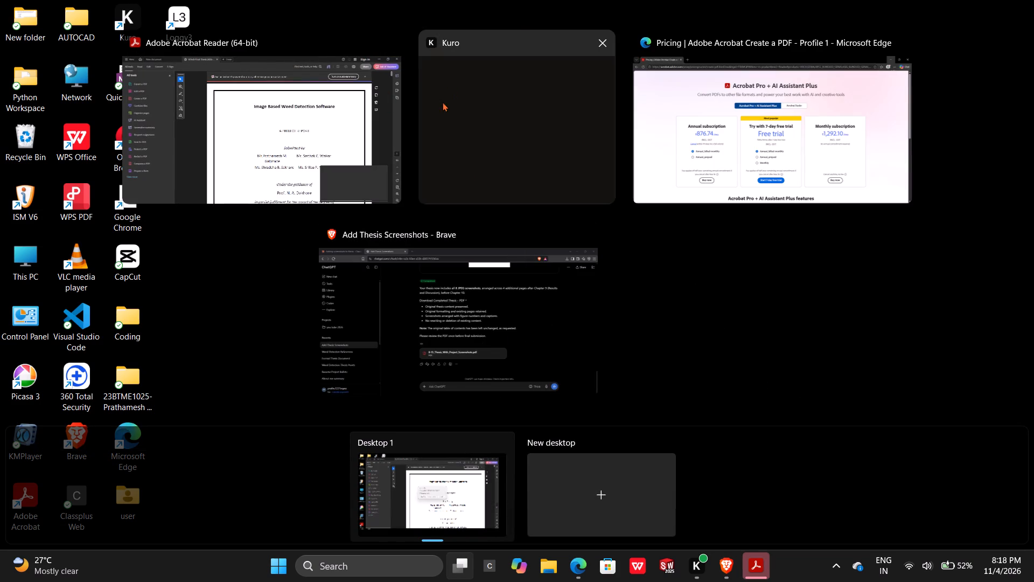
pyautogui.click(385, 41)
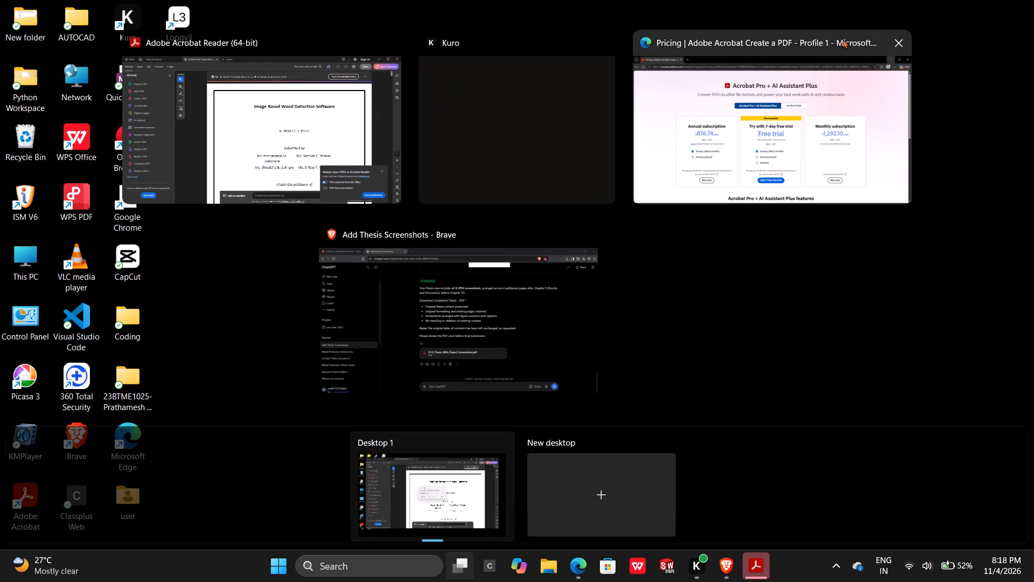
pyautogui.click(890, 39)
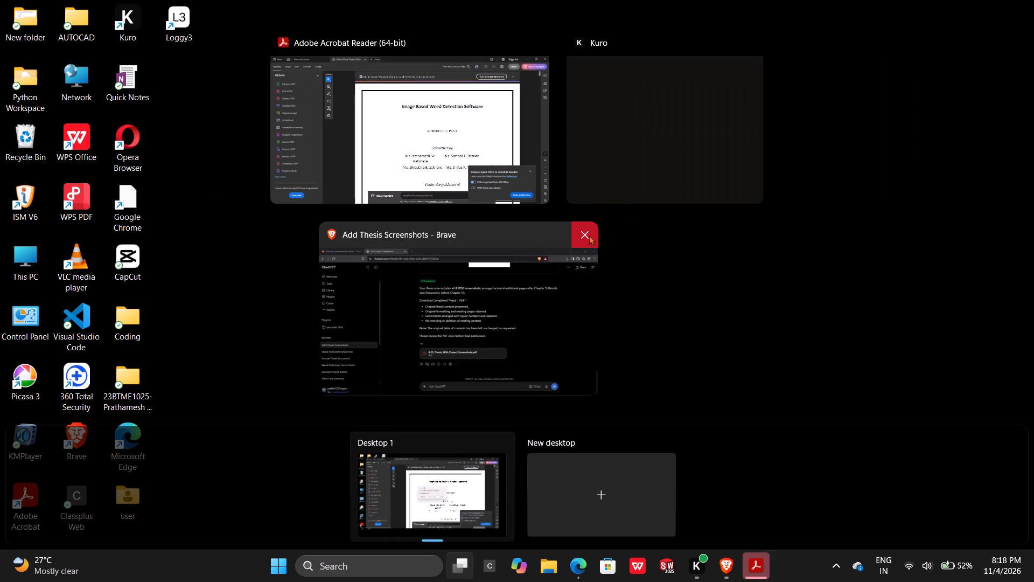
pyautogui.click(589, 235)
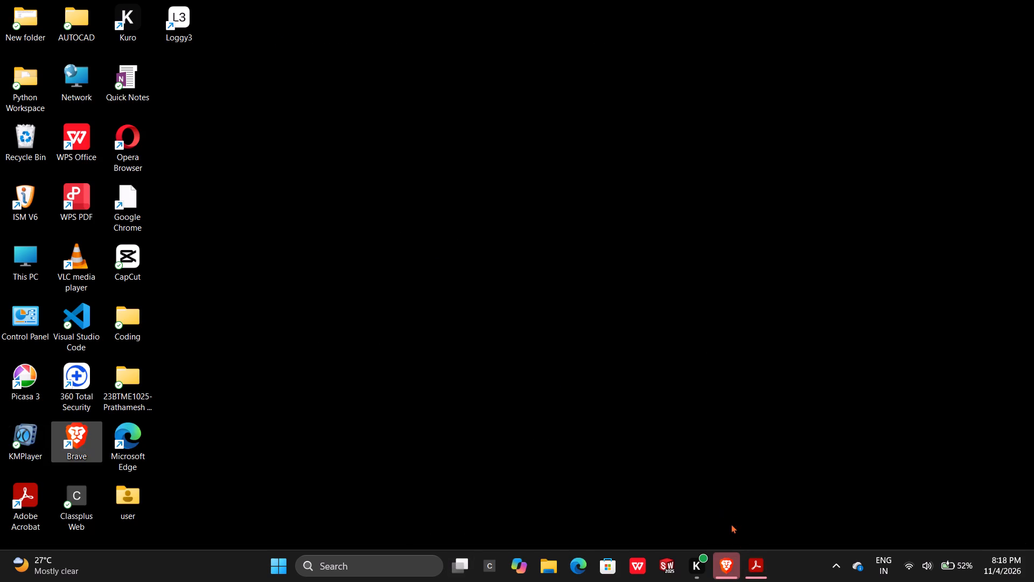
# Close the Acrobat window, choosing to close only the current B.Tech Final Thesis 2026-27 PDF tab.
pyautogui.click(815, 454)
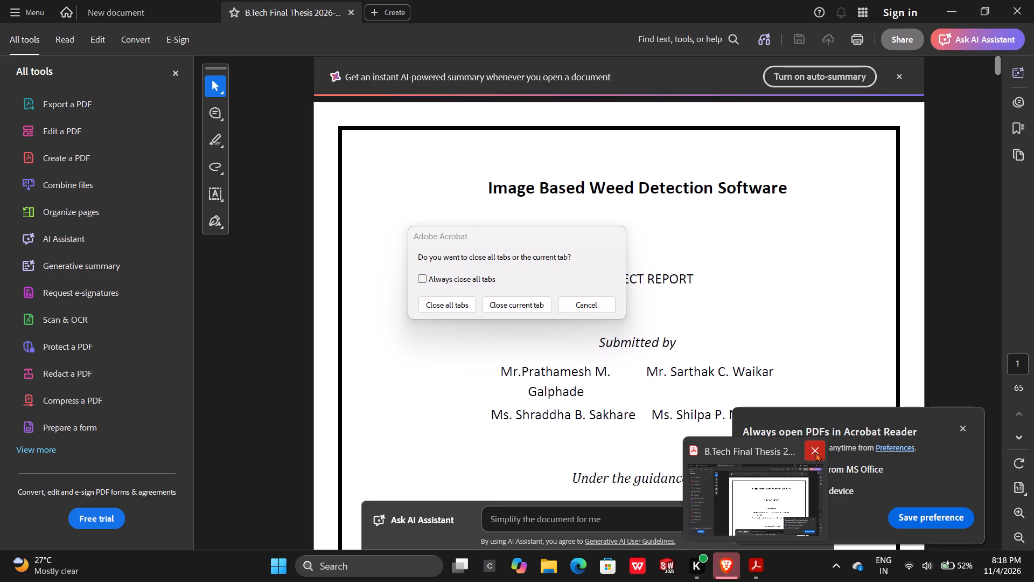
pyautogui.click(520, 301)
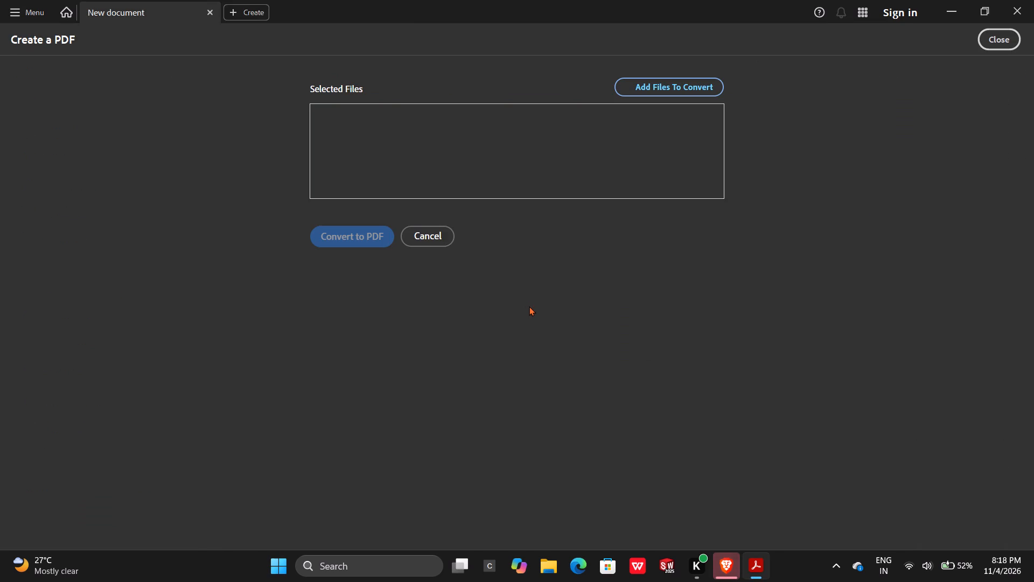